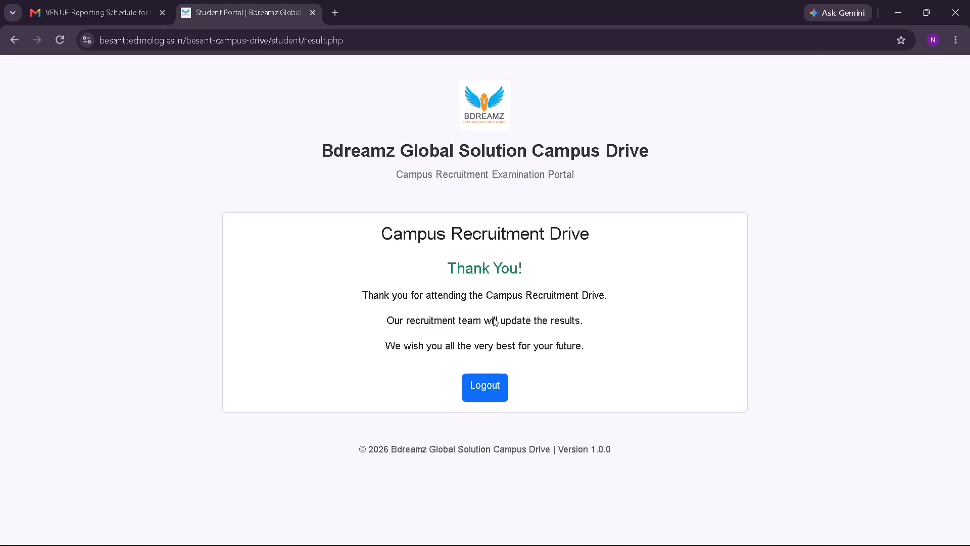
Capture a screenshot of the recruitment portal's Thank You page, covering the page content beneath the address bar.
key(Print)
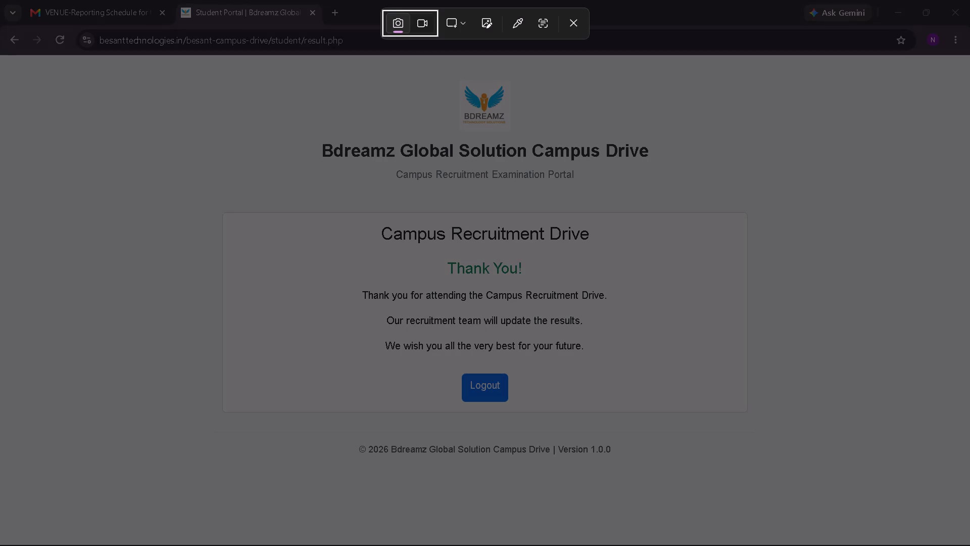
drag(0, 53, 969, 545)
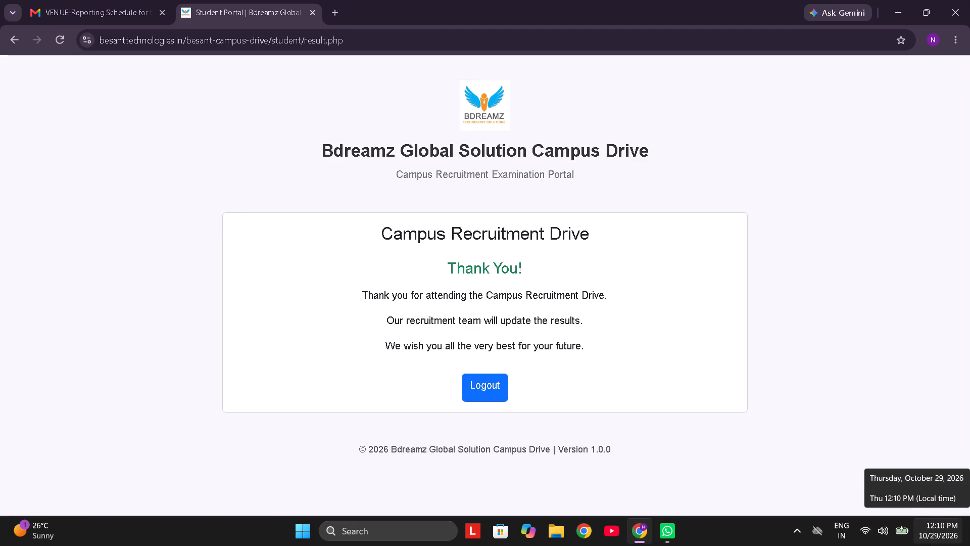
Capture a screenshot of the Thank You page that includes the address bar and the taskbar with date and time.
key(Print)
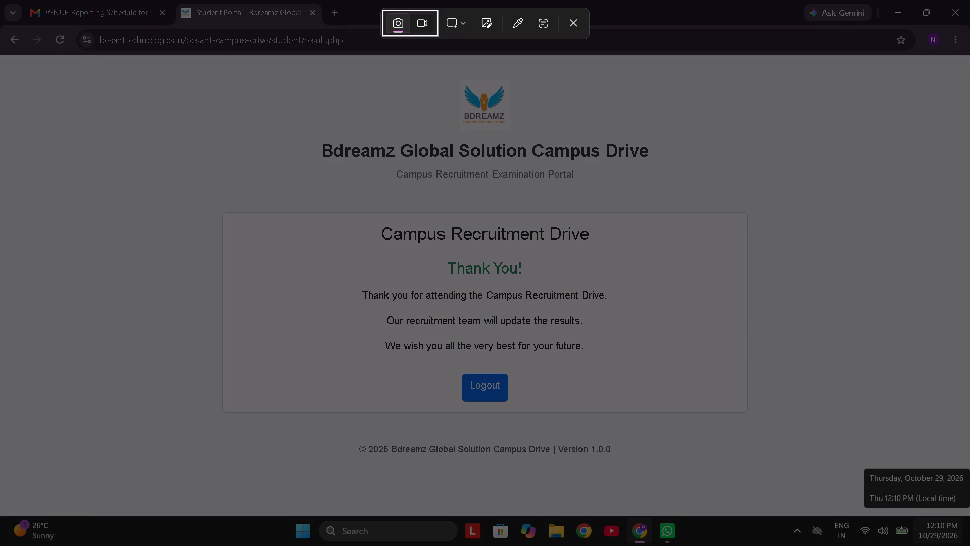
drag(1, 27, 969, 545)
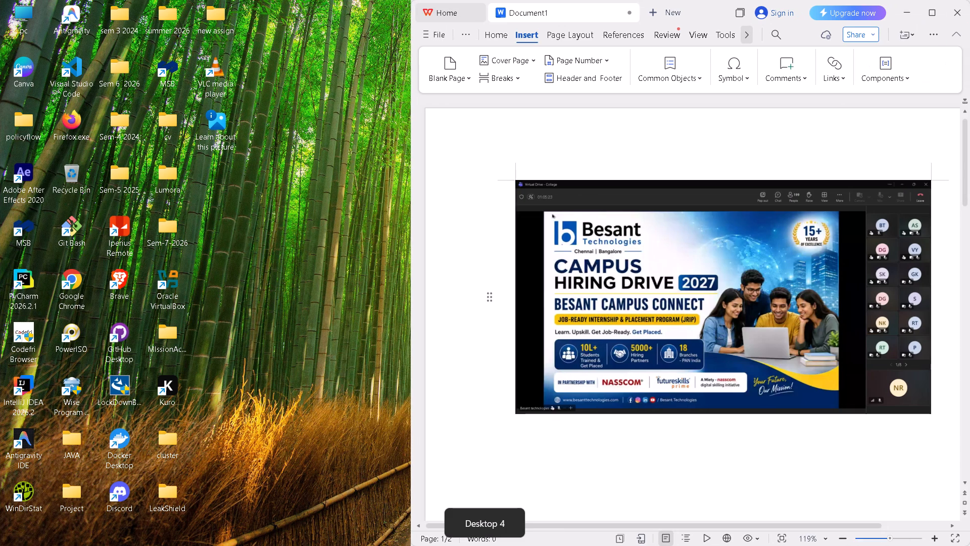
In Document1 in WPS Office, place the insertion point in the blank space below the campus hiring drive image.
scroll(650, 435, down, 7)
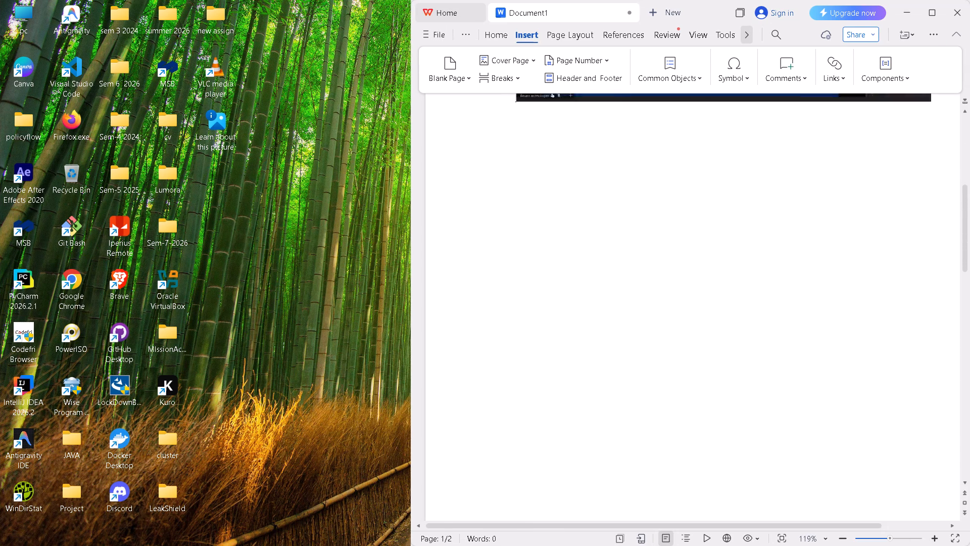
click(615, 355)
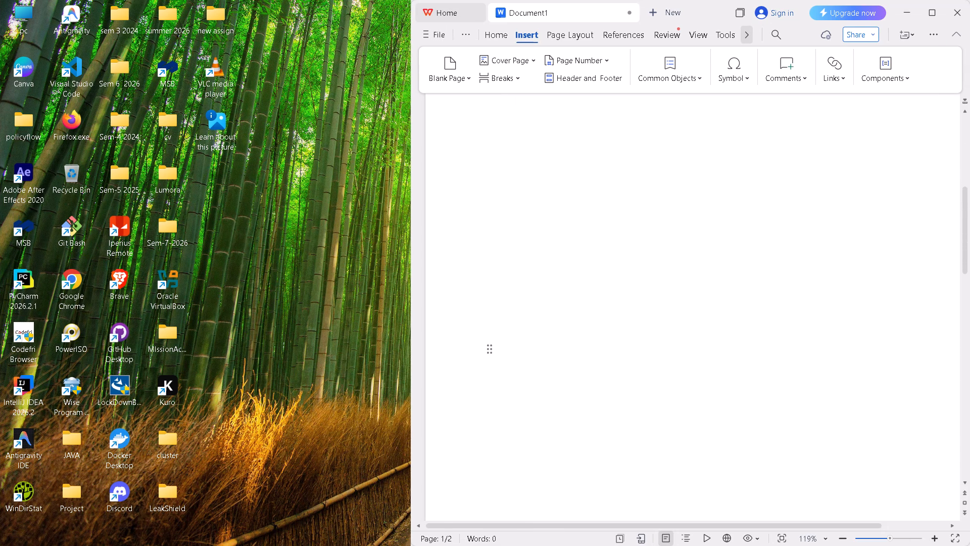
scroll(615, 355, up, 2)
click(567, 281)
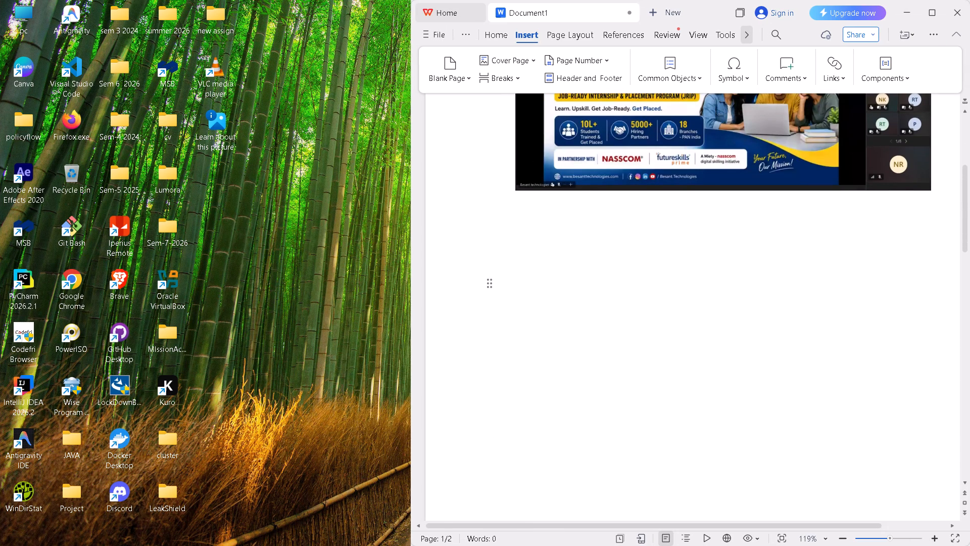
Paste the full Thank You page screenshot below the campus hiring drive image.
key(ctrl+v)
Remove two blank lines above the pasted Thank You screenshot and add the heading "Apptitude round:-" there.
click(548, 246)
key(BackSpace)
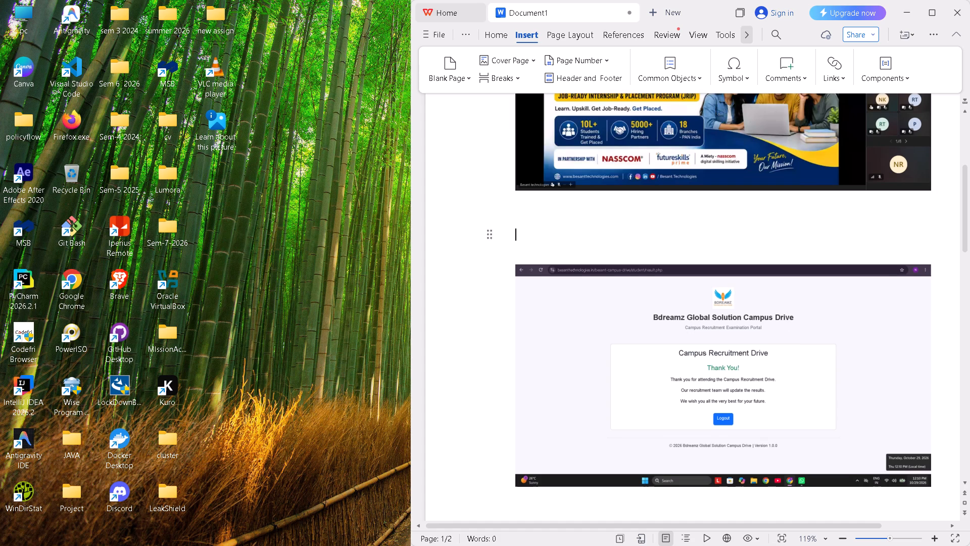
key(BackSpace)
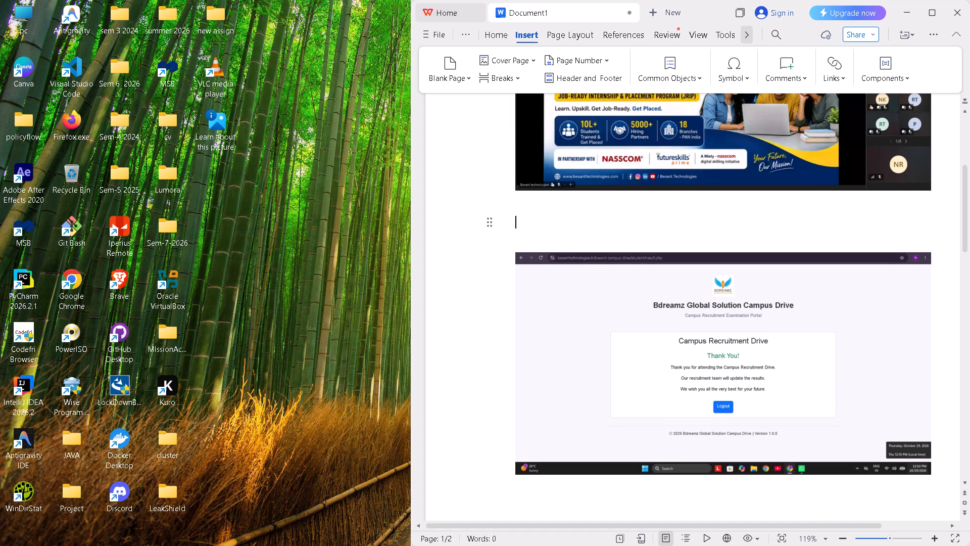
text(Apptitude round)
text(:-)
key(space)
Place the insertion point in the blank space above the ALPHASHOTS.xls spreadsheet image on page 2.
scroll(548, 246, down, 2)
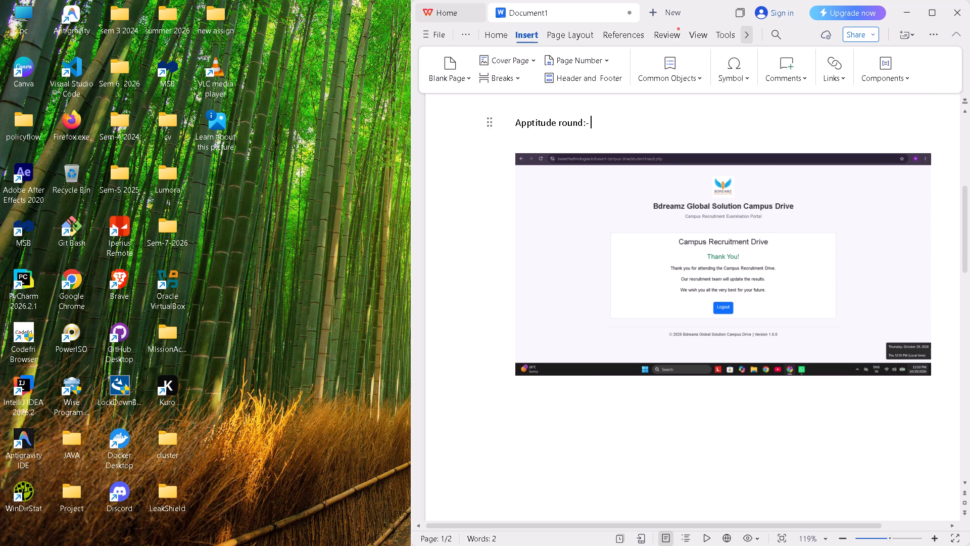
scroll(548, 246, down, 5)
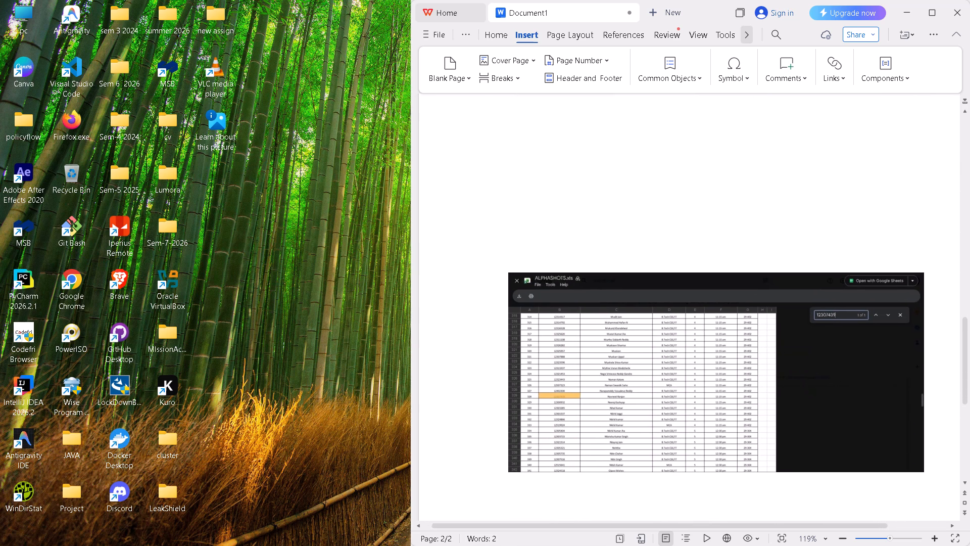
scroll(548, 246, down, 1)
click(548, 246)
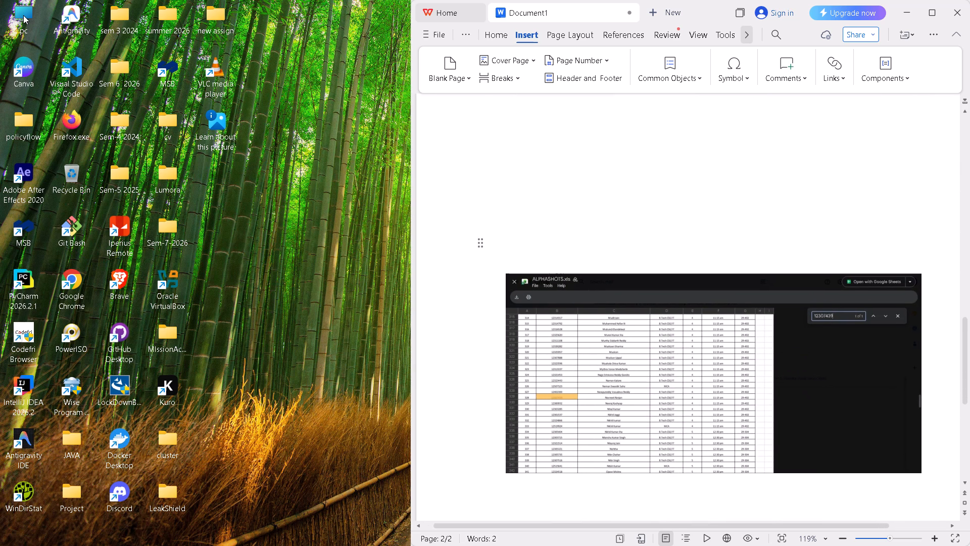
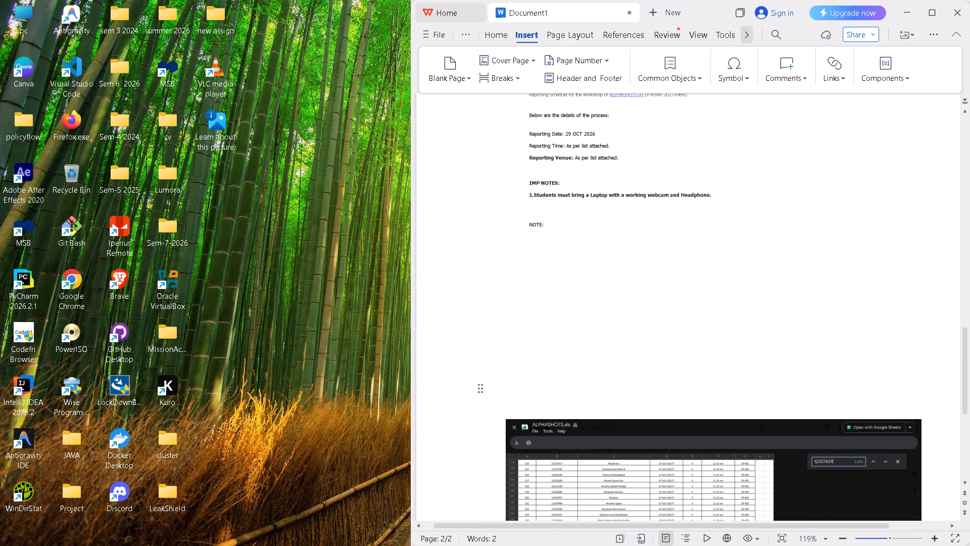
Delete the surplus blank lines between the ALPHASHOTS.AI reporting schedule email image and the ALPHASHOTS.xls spreadsheet image.
key(BackSpace)
key(BackSpace)
key(BackSpace)
key(BackSpace)
key(BackSpace)
key(BackSpace)
key(BackSpace)
key(BackSpace)
key(BackSpace)
key(BackSpace)
key(BackSpace)
key(BackSpace)
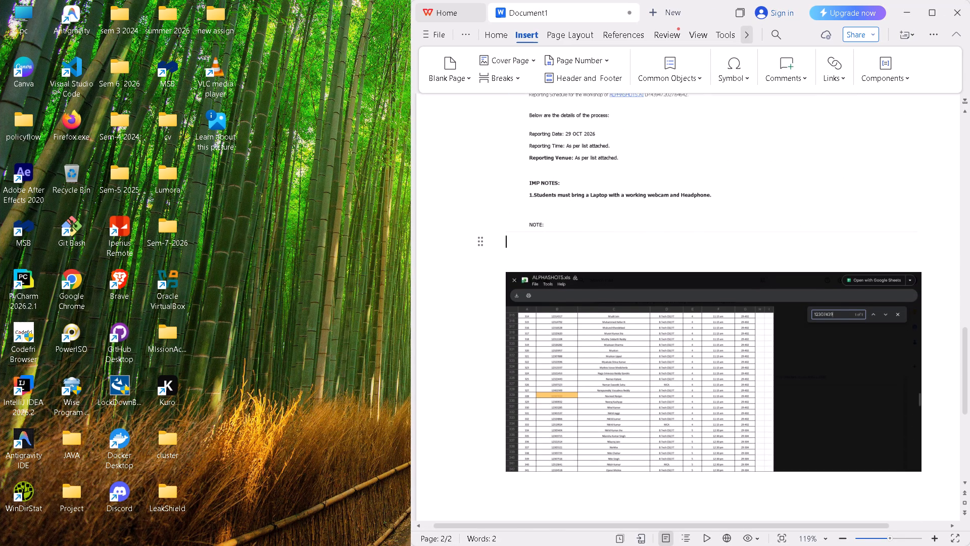
scroll(512, 388, up, 4)
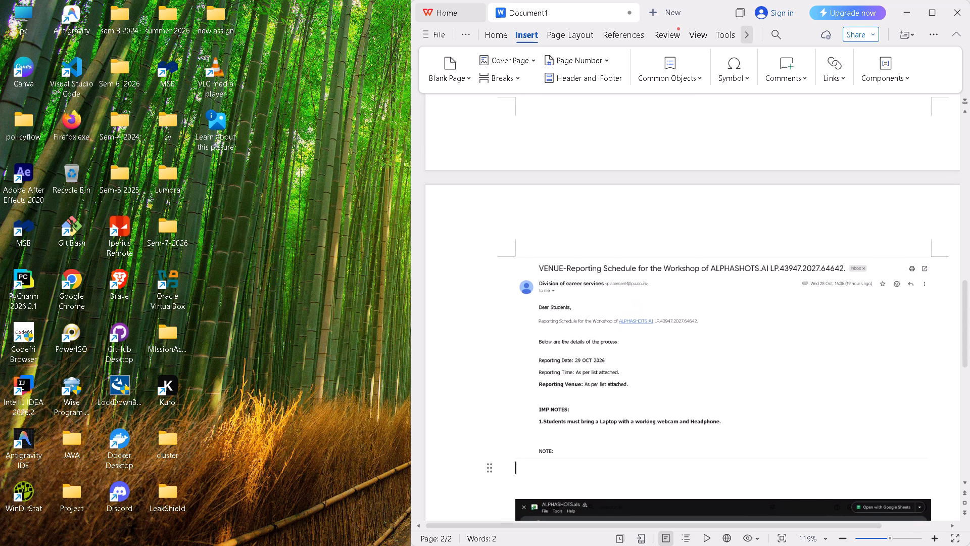
Complete the line between the workshop email image and the ALPHASHOTS.xls image as "Timing :11:15AM".
scroll(521, 249, down, 3)
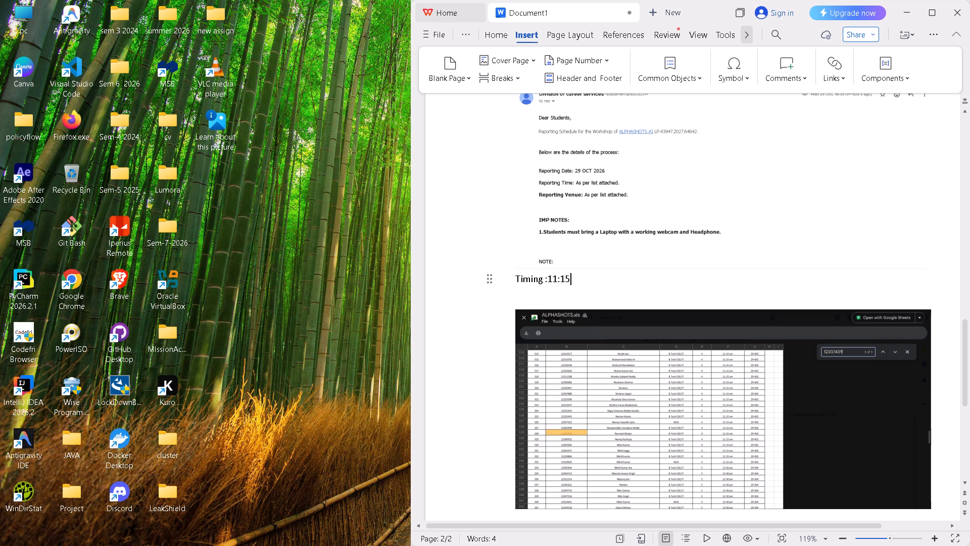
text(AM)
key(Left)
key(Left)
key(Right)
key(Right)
Add a venue line beginning "Venue:-" directly beneath the timing line, above the ALPHASHOTS.xls spreadsheet image.
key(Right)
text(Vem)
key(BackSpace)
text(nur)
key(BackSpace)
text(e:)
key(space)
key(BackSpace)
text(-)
Fill in the venue as "29-402" on the "Venue:-" line beneath the timing line.
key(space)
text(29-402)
Append "DOne" to the "Apptitude round:-" heading below the Besant campus hiring drive image on the first page.
scroll(524, 292, down, 3)
scroll(524, 292, up, 8)
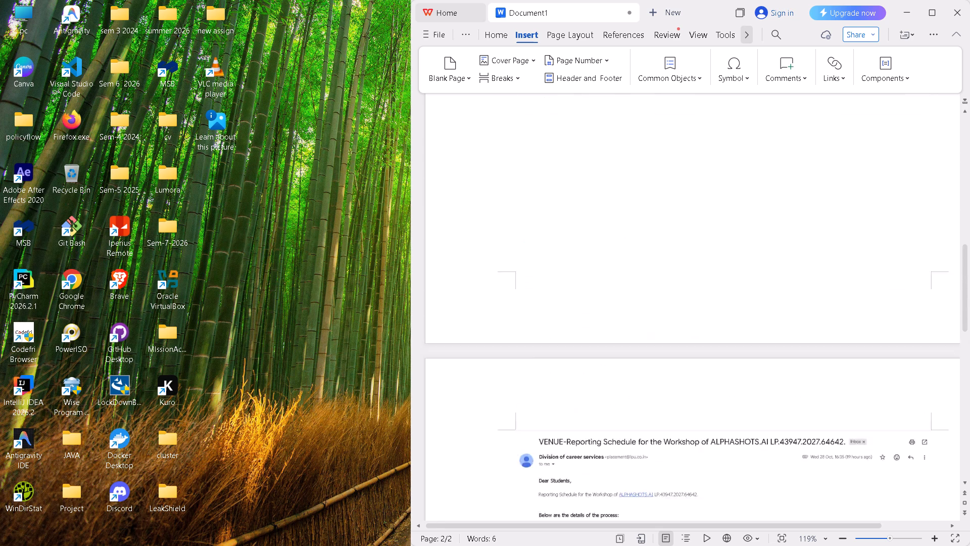
scroll(524, 292, up, 6)
scroll(524, 292, down, 1)
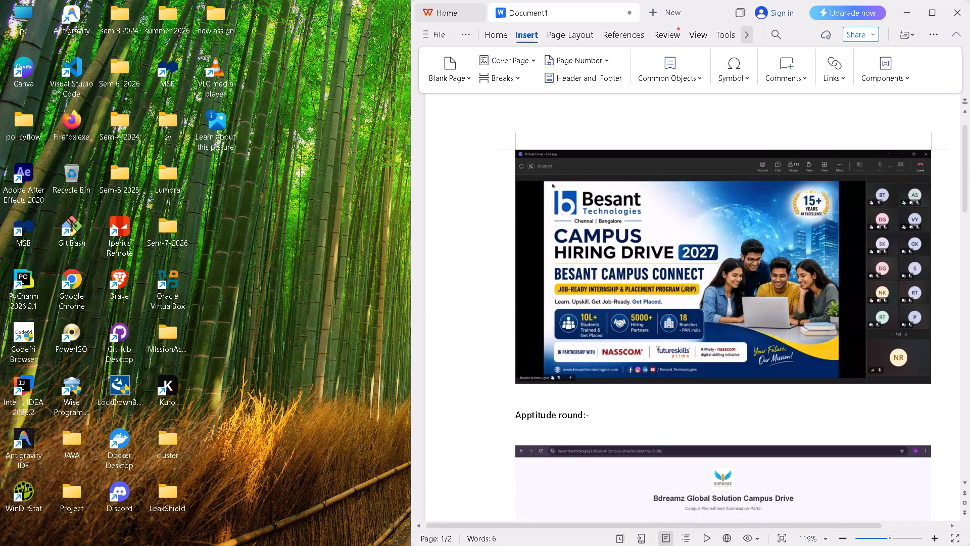
scroll(524, 292, down, 1)
click(604, 401)
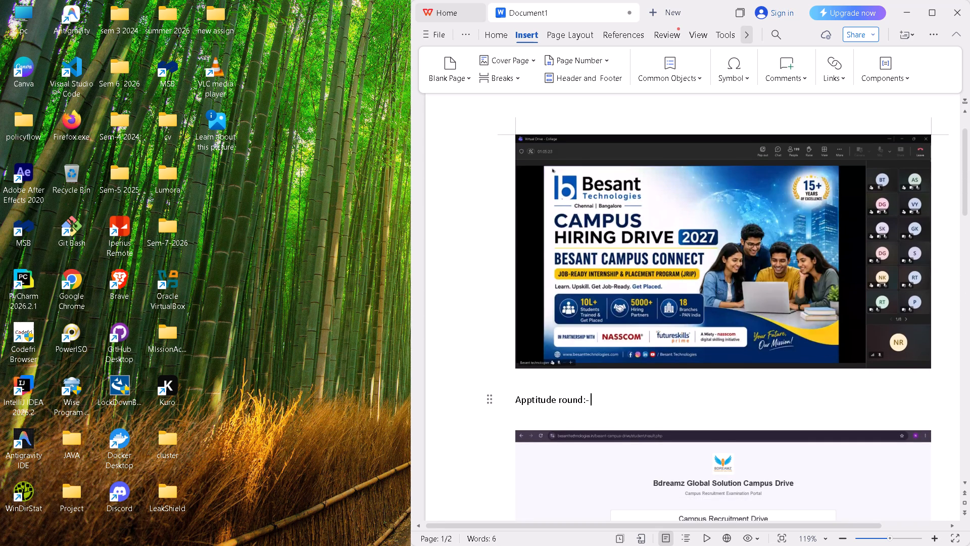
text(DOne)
scroll(604, 401, up, 2)
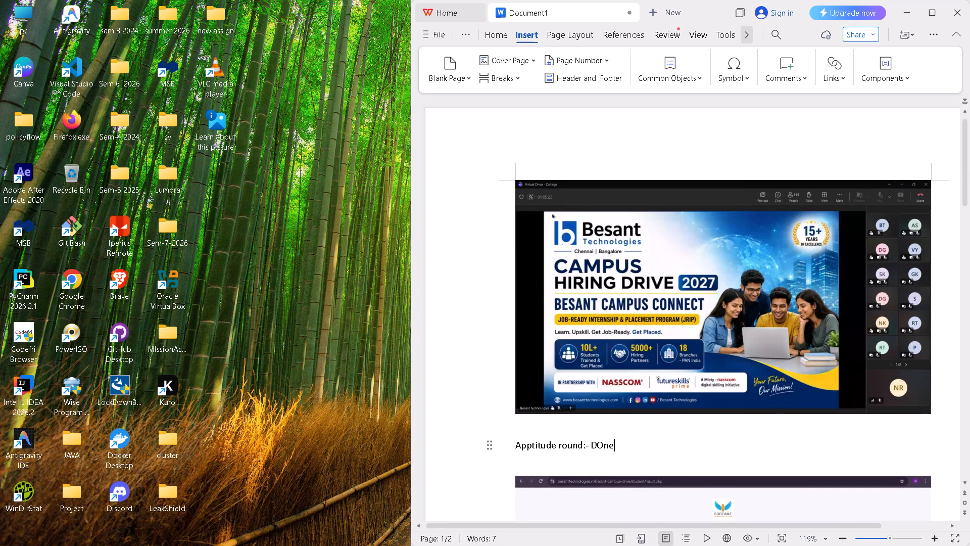
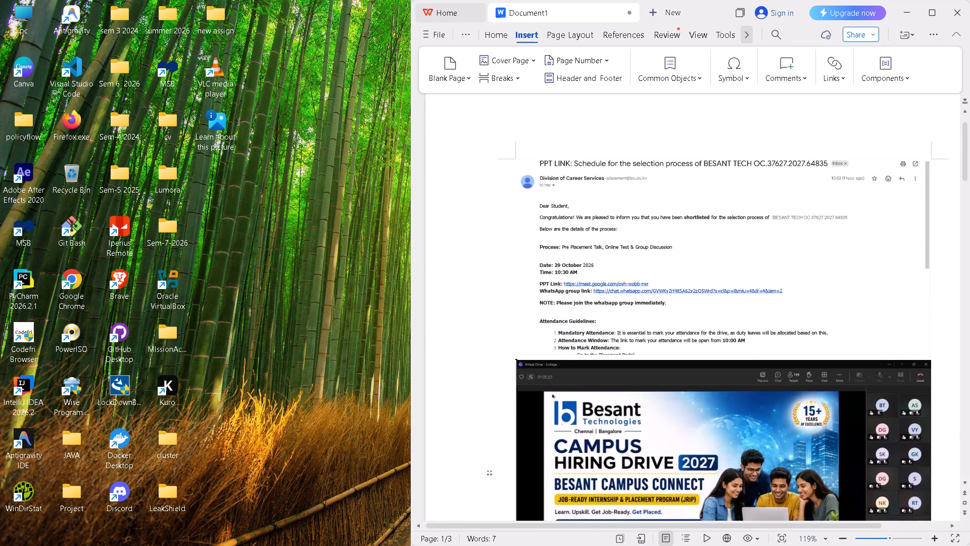
Delete the blank lines directly before the Bdreamz Campus Recruitment Drive Thank You screenshot to close up the empty space above it.
scroll(731, 248, down, 1)
scroll(731, 248, up, 3)
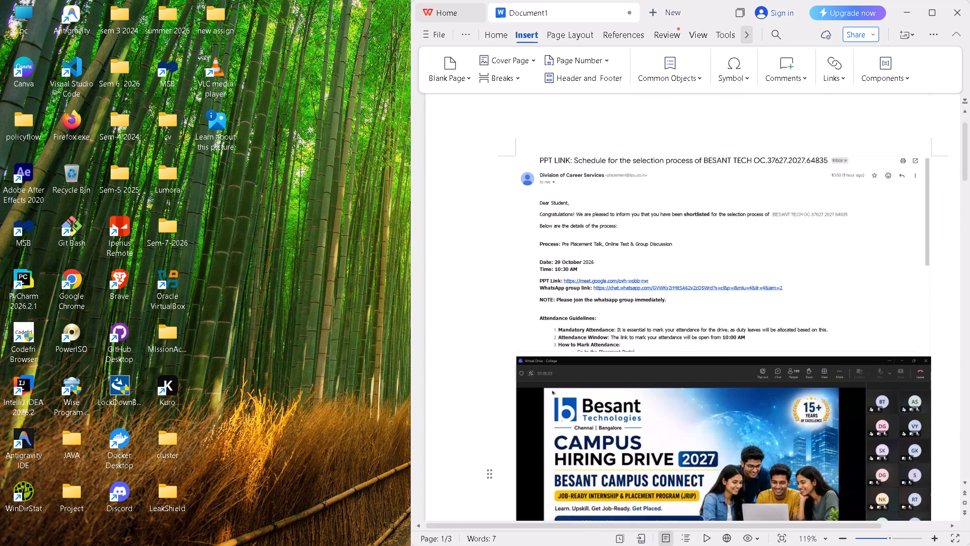
scroll(731, 248, up, 1)
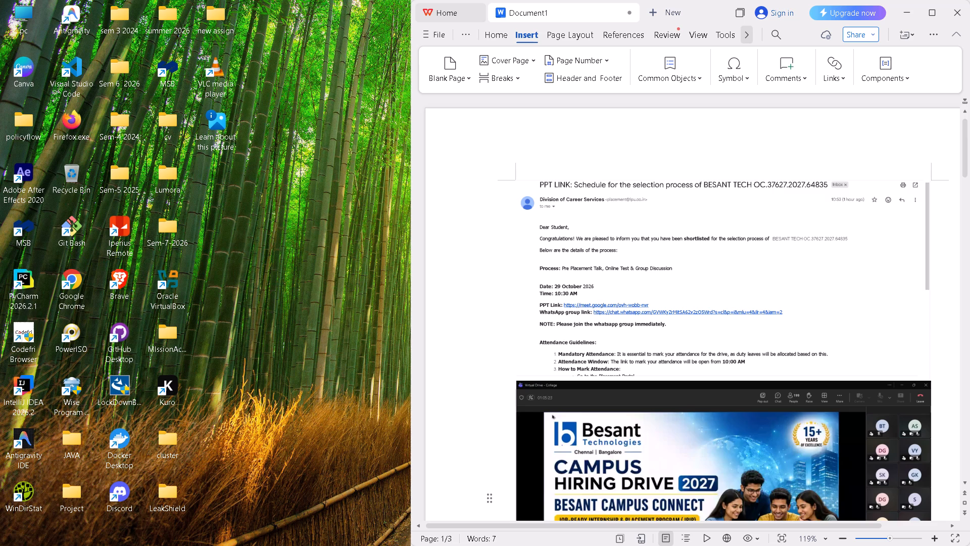
scroll(535, 398, down, 9)
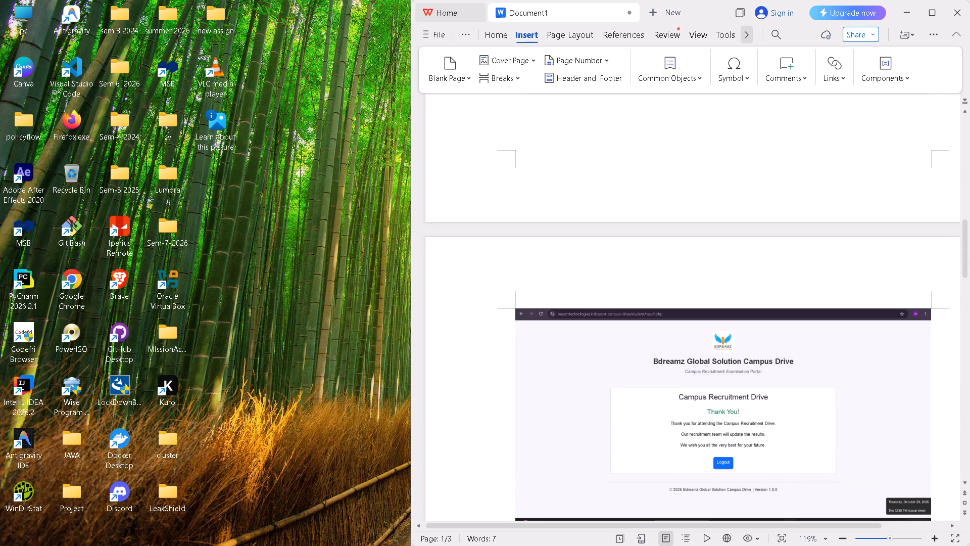
click(522, 296)
key(BackSpace)
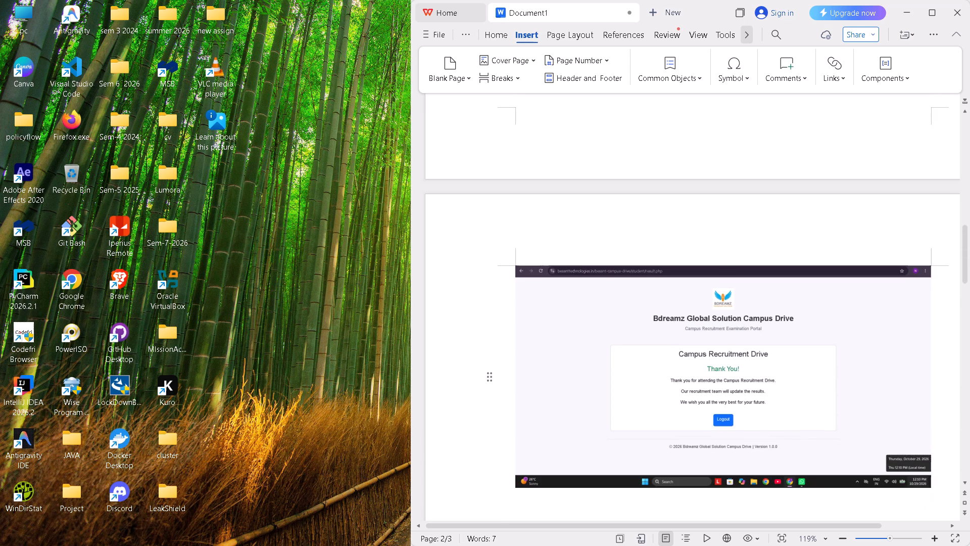
key(BackSpace)
scroll(522, 296, up, 8)
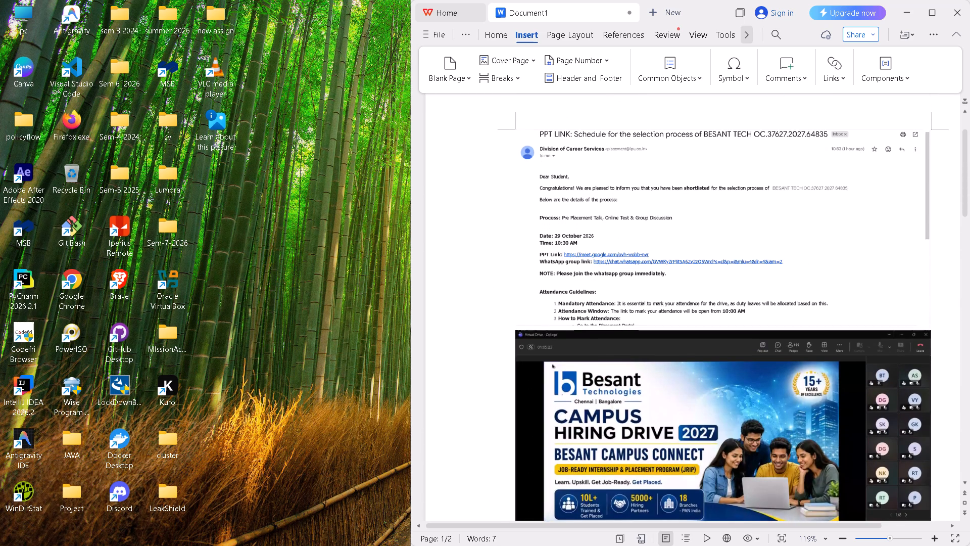
scroll(522, 296, up, 1)
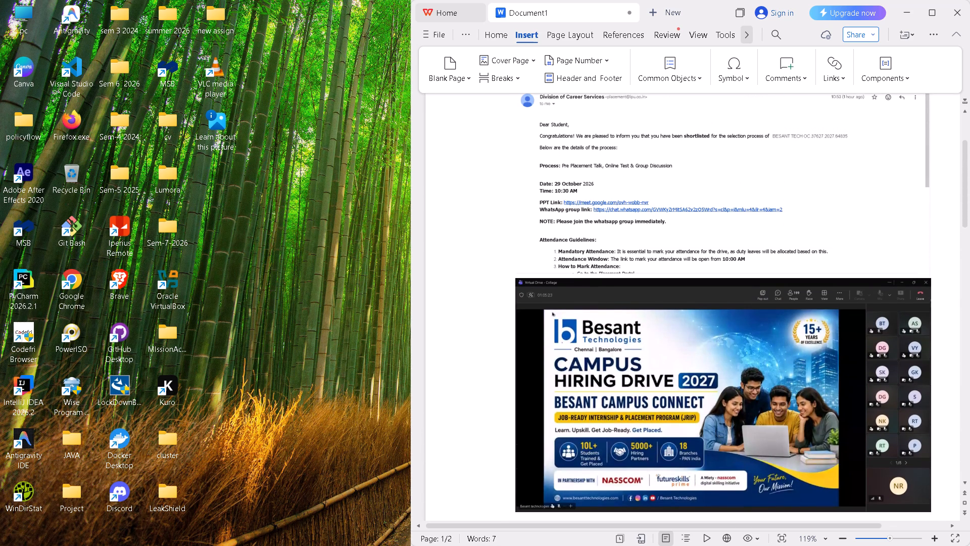
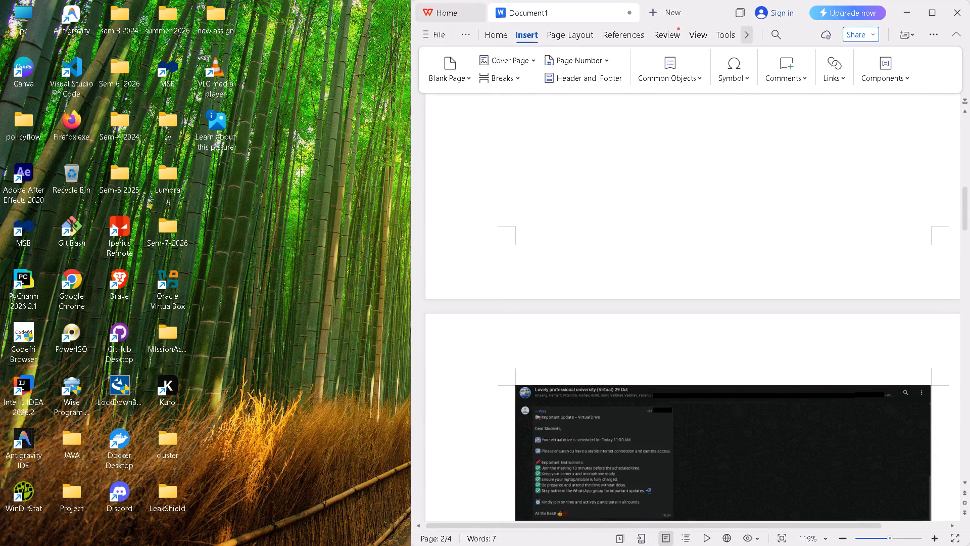
key(BackSpace)
scroll(517, 379, up, 6)
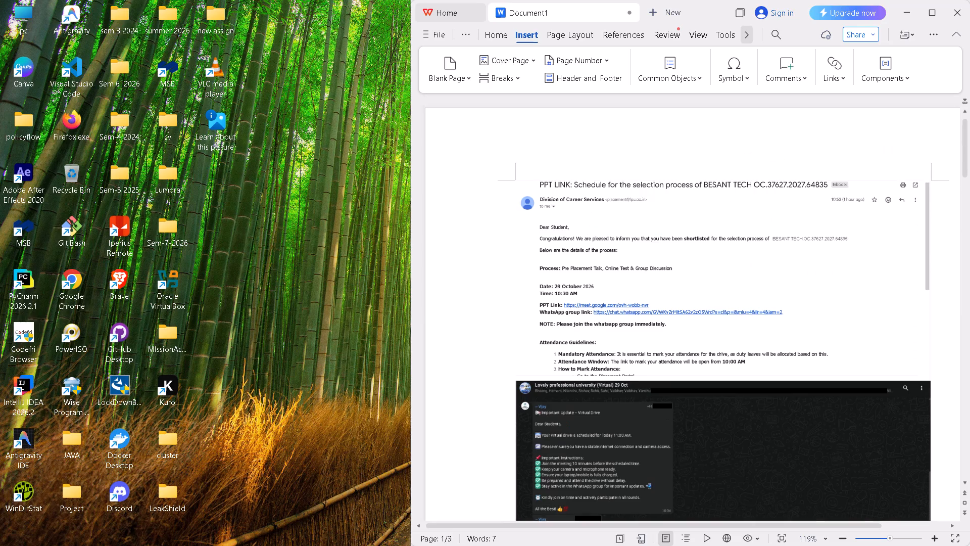
scroll(517, 379, up, 6)
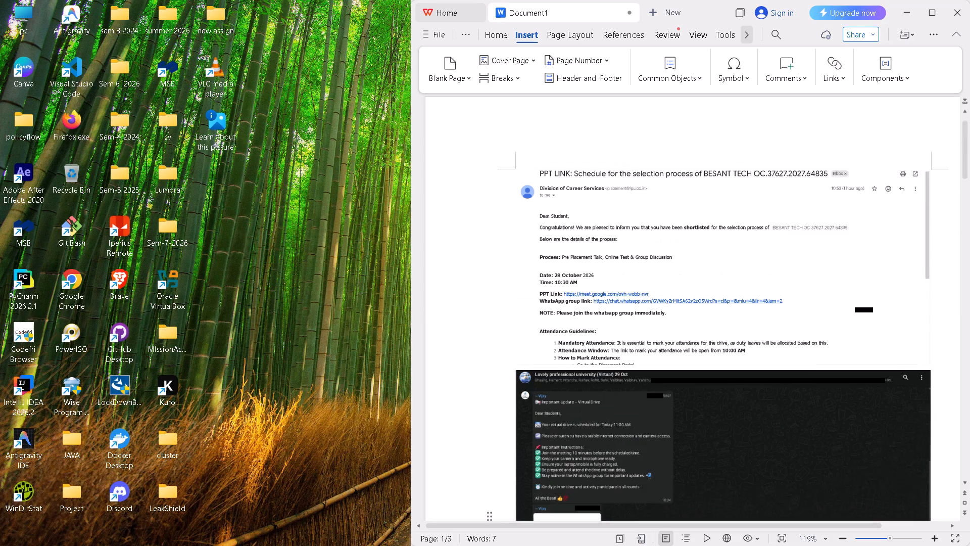
scroll(517, 379, up, 1)
Move the "Timing :11:15AM" and "Venue:- 29-402" lines from below the ALPHASHOTS.AI workshop email image to directly above it.
scroll(517, 379, down, 8)
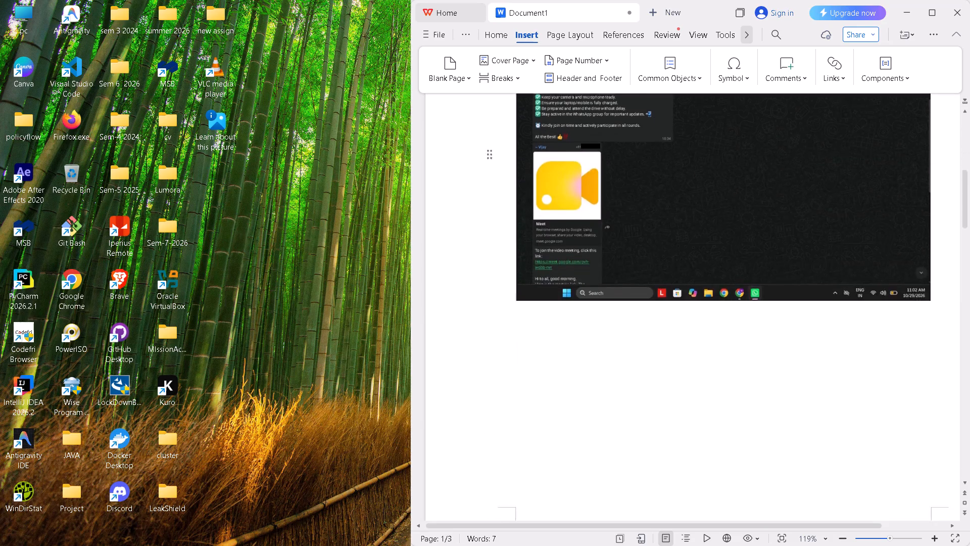
scroll(517, 379, down, 2)
click(511, 373)
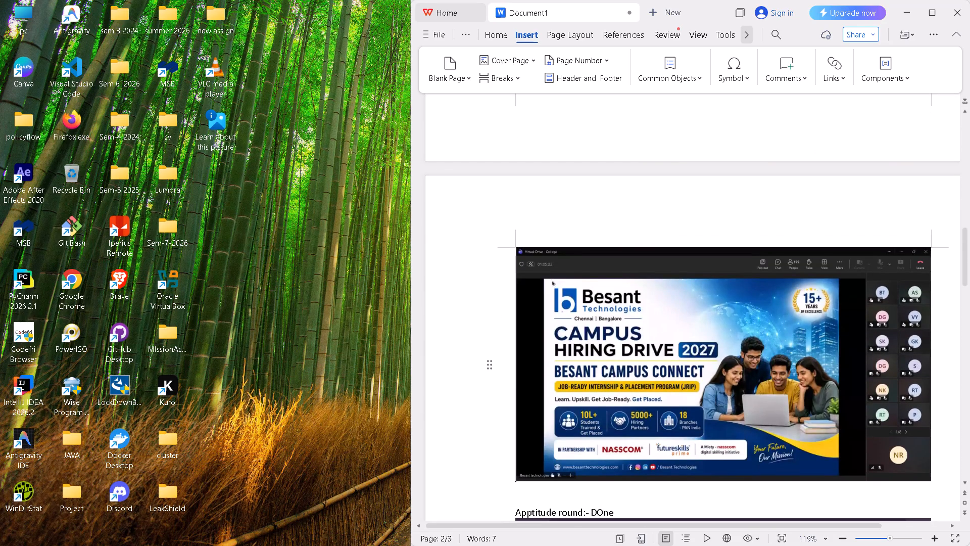
scroll(511, 373, down, 4)
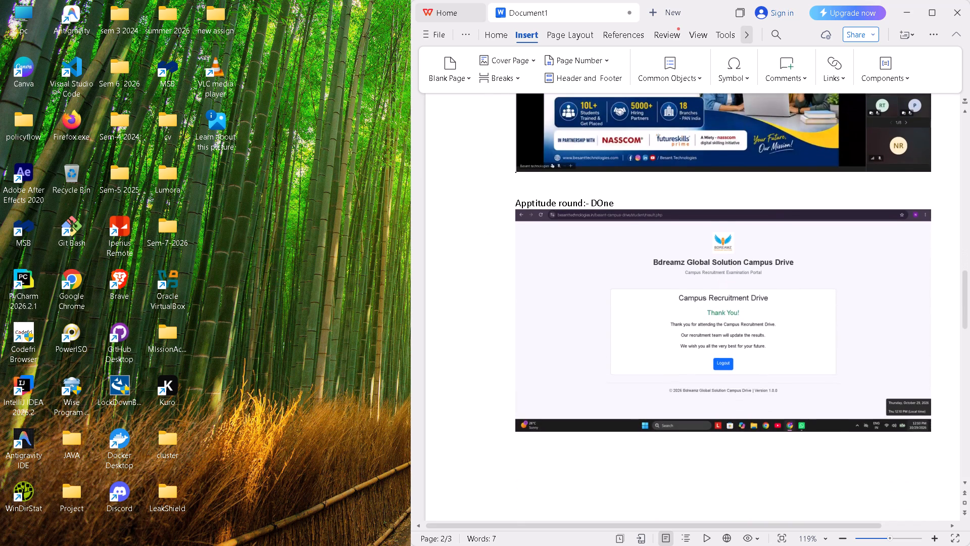
scroll(511, 373, down, 6)
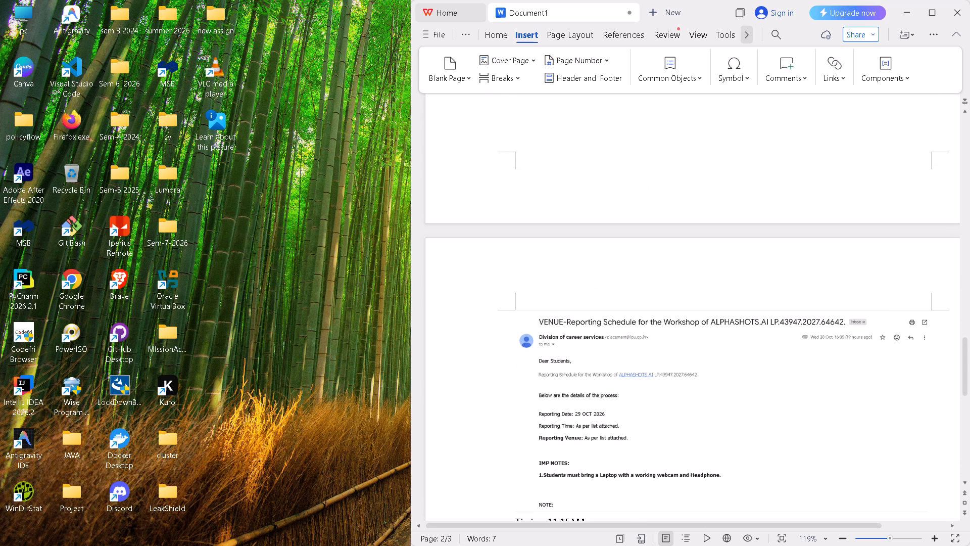
drag(582, 362, 515, 344)
key(ctrl+c)
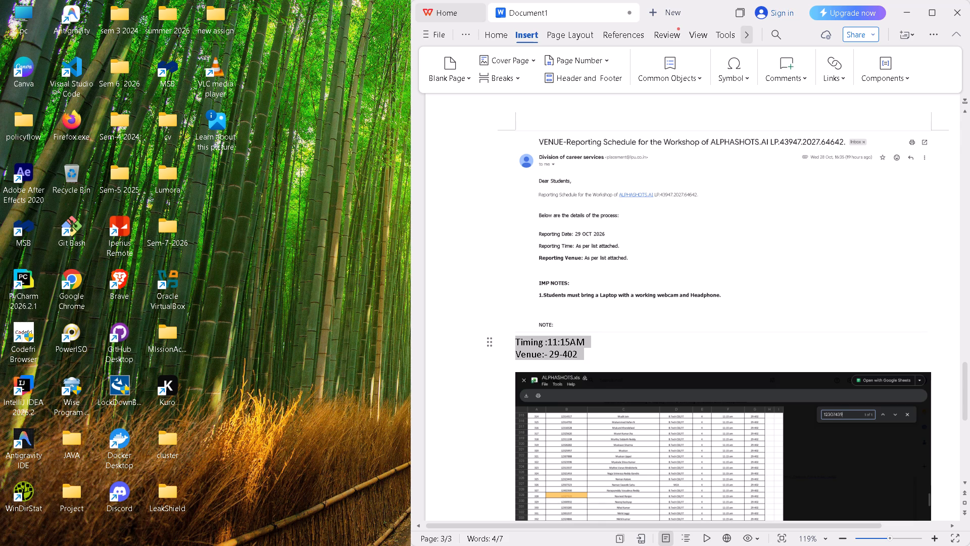
key(ctrl+x)
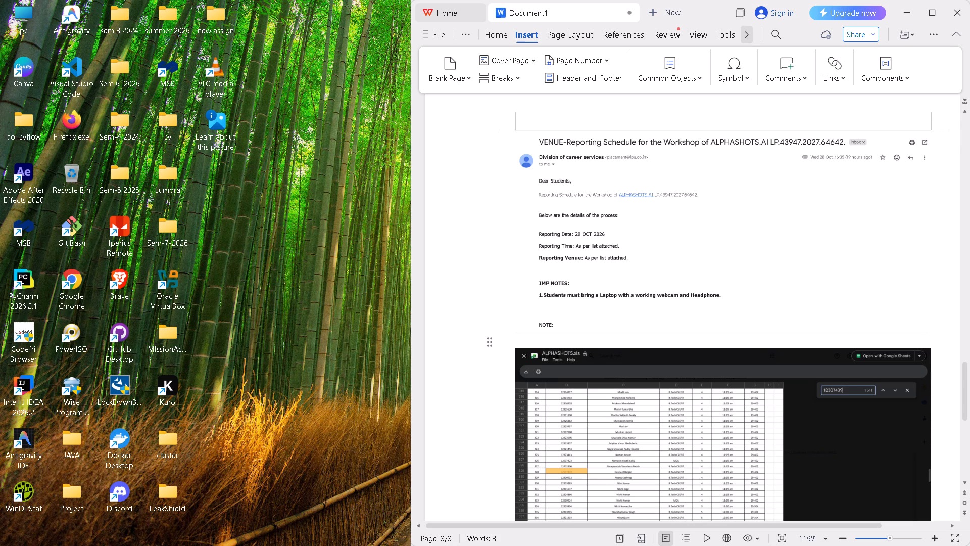
click(507, 139)
click(512, 137)
scroll(512, 137, up, 1)
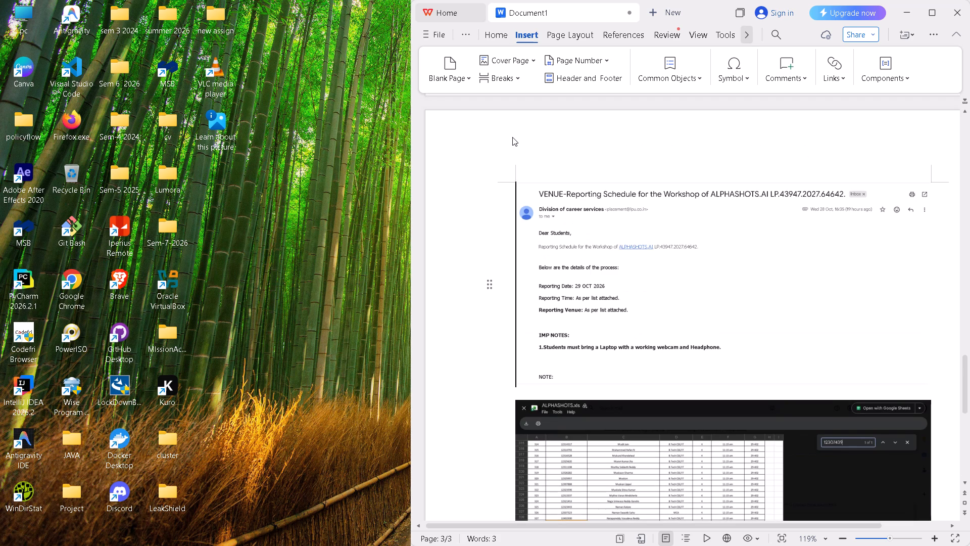
key(ctrl+v)
key(ctrl+v)
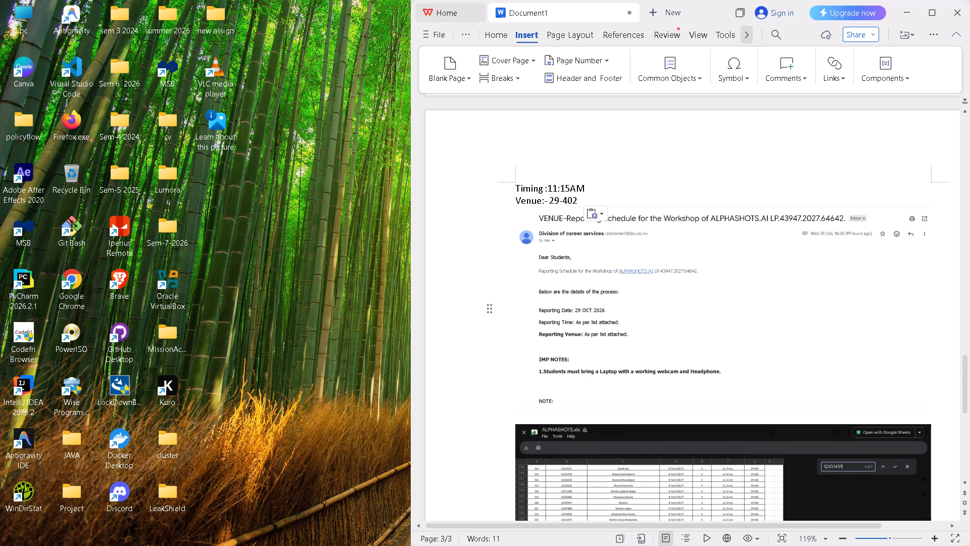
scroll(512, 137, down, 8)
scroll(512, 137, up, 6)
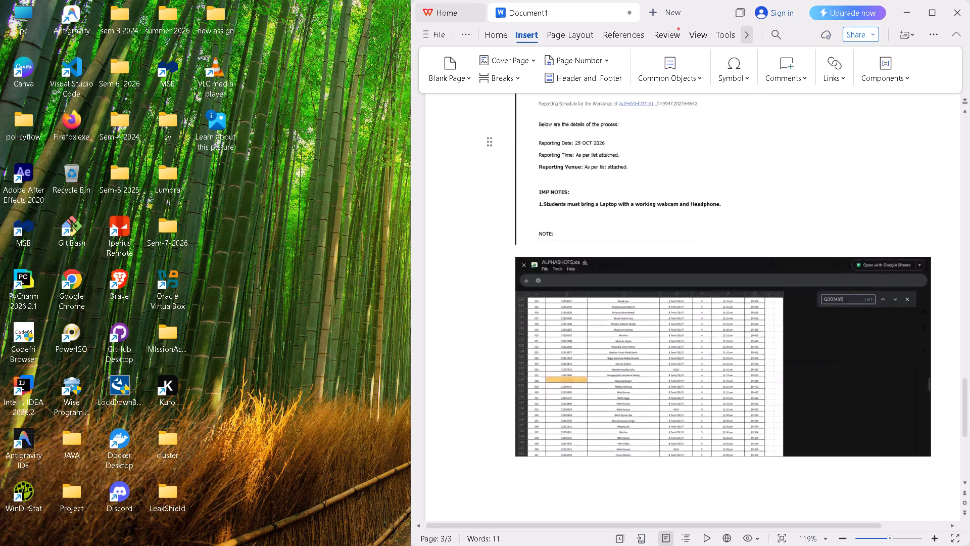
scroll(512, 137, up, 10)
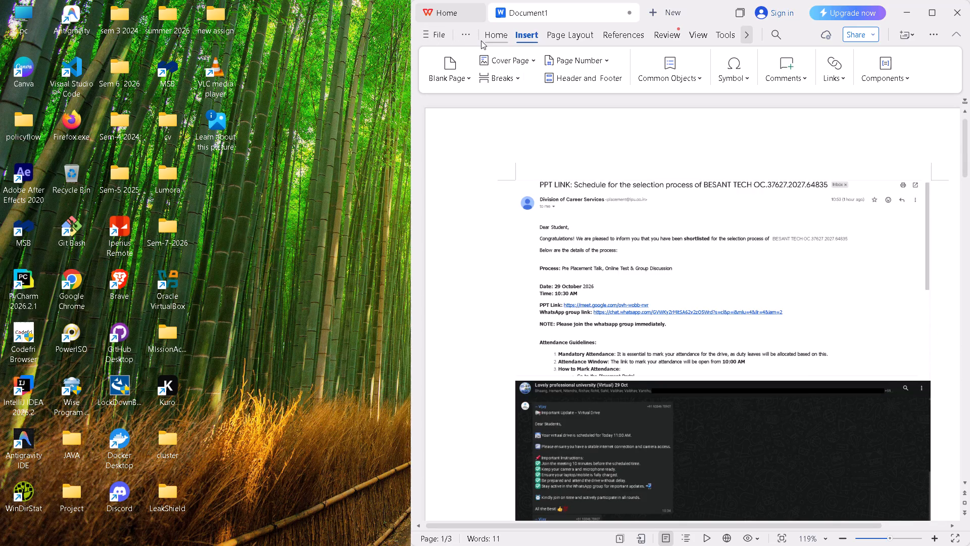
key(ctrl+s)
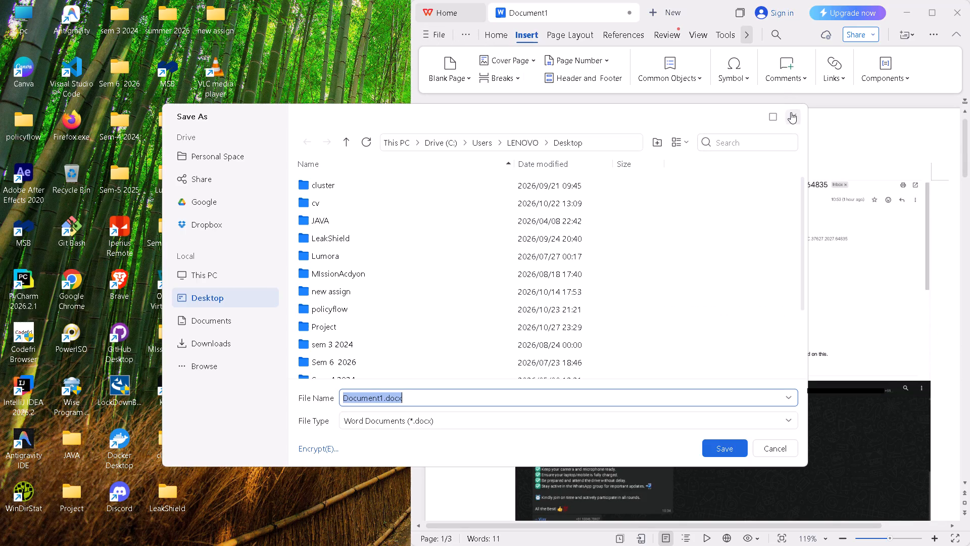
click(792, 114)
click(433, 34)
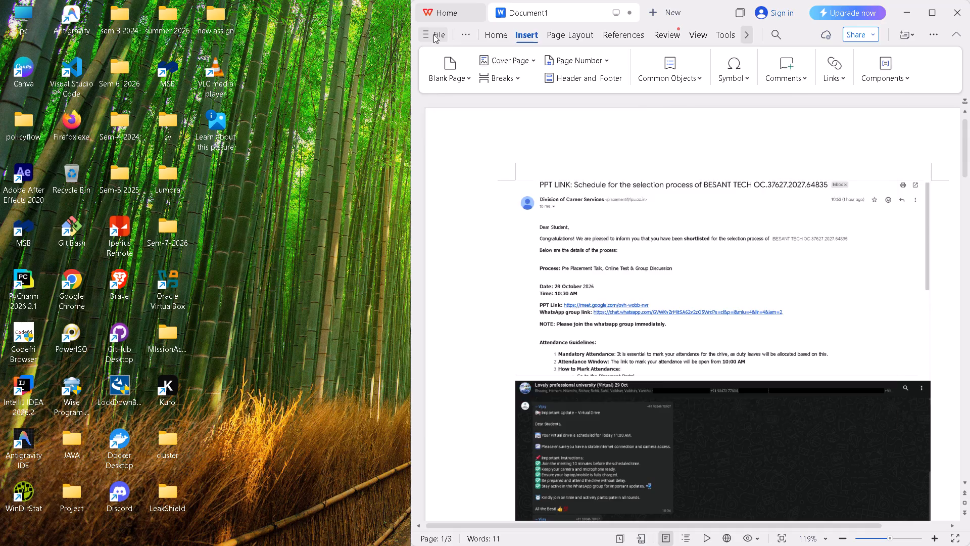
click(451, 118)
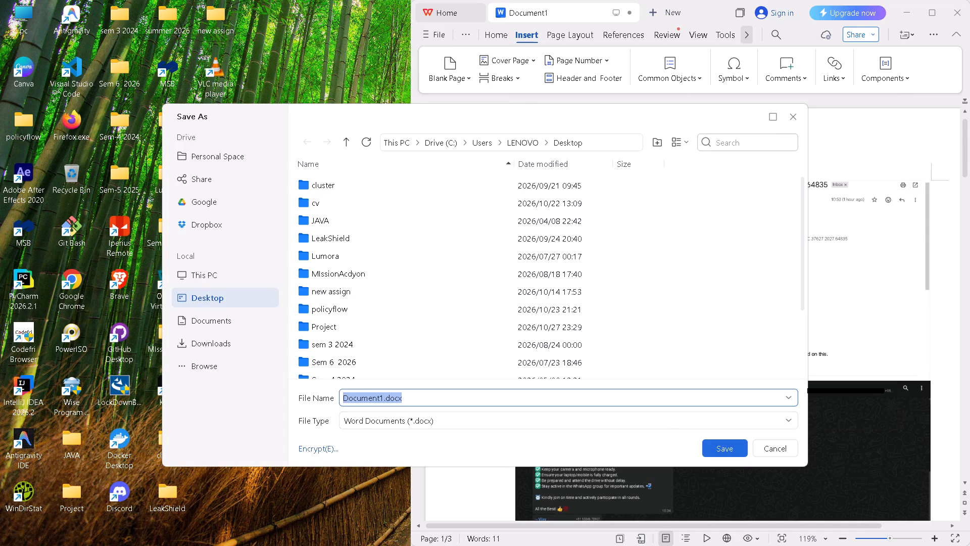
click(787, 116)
Print all pages of the document to PDF with Microsoft Print to PDF.
click(446, 37)
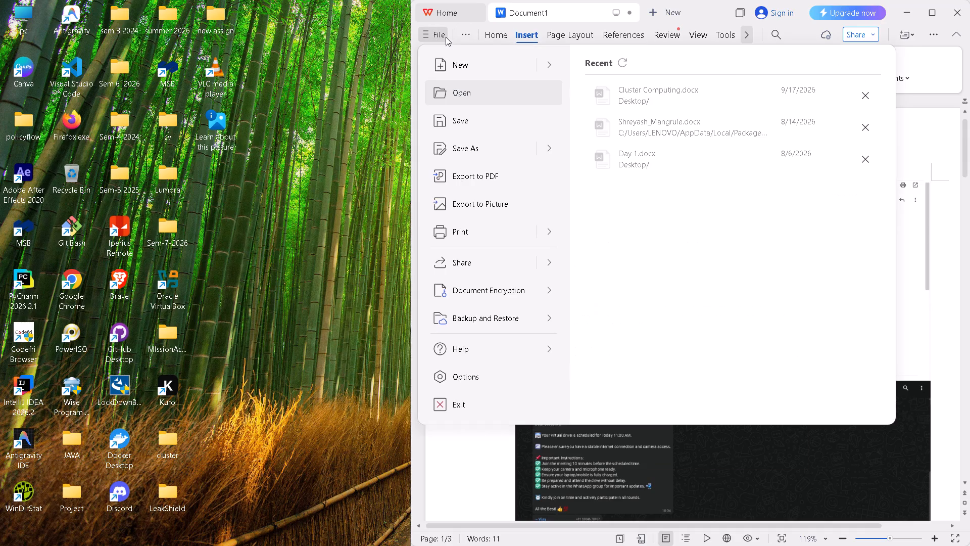
click(493, 232)
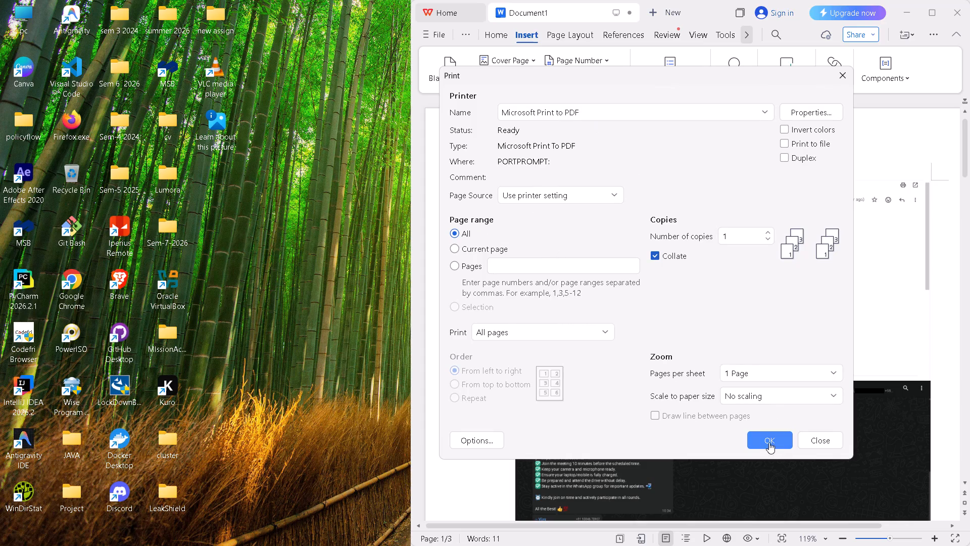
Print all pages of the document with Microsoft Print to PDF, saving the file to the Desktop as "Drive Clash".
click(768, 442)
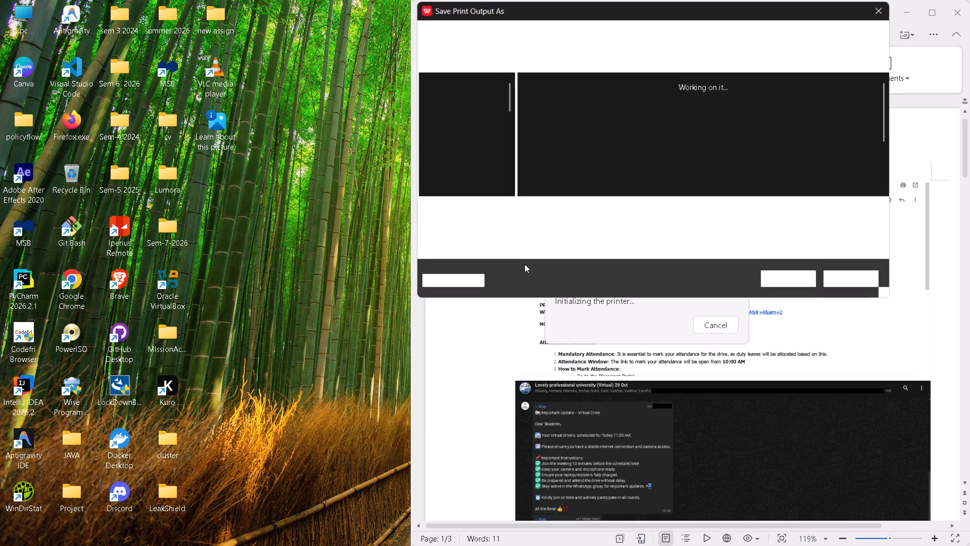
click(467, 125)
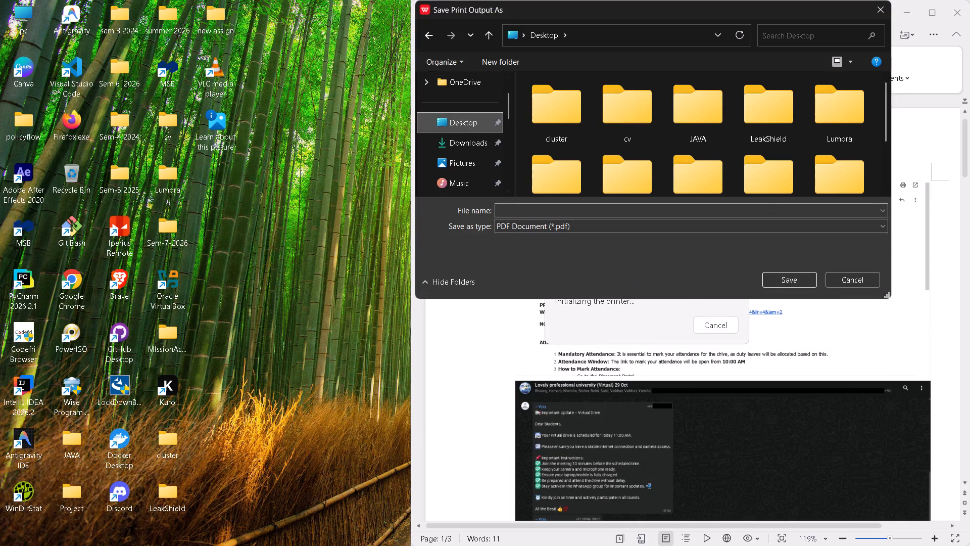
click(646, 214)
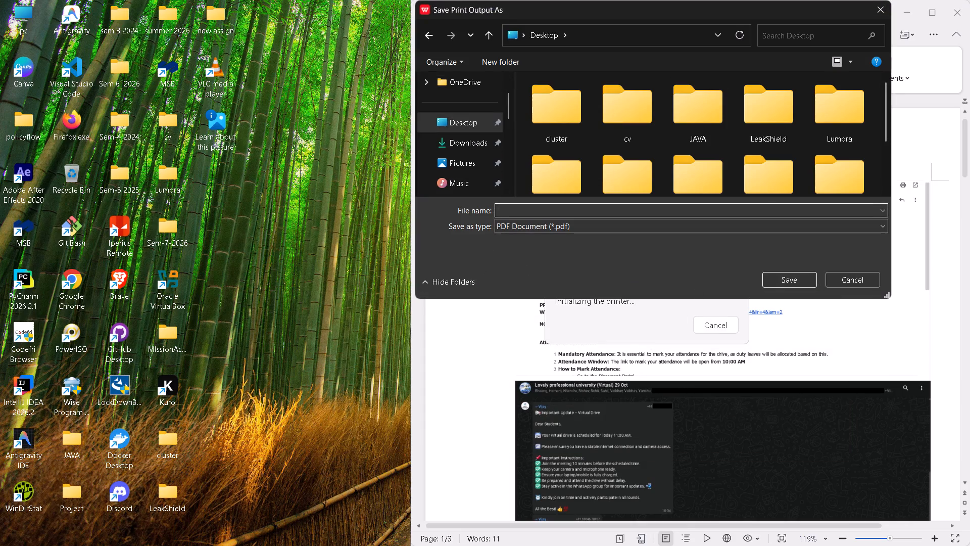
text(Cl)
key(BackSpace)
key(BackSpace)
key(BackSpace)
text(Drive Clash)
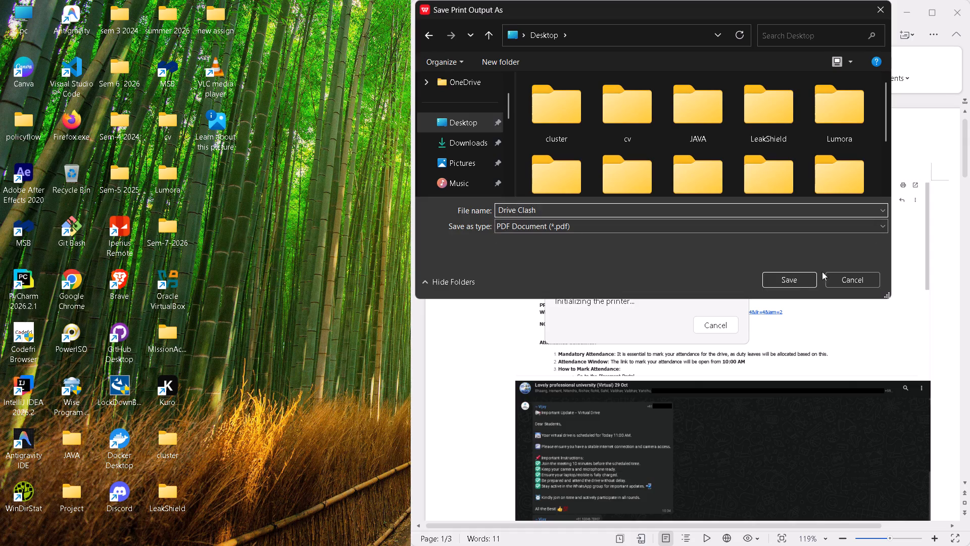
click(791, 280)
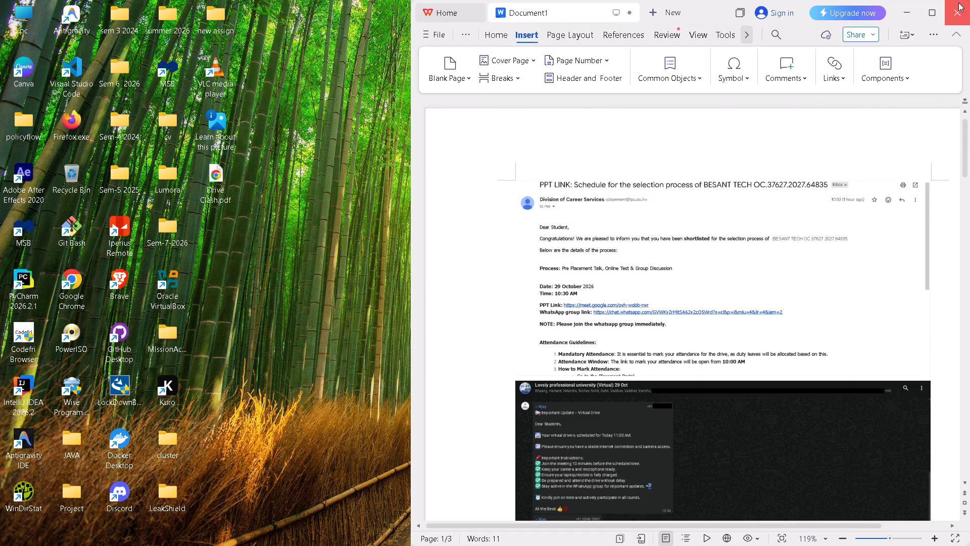
Close the document, saving it to the Desktop as the Word document Document1.docx.
click(957, 4)
click(661, 292)
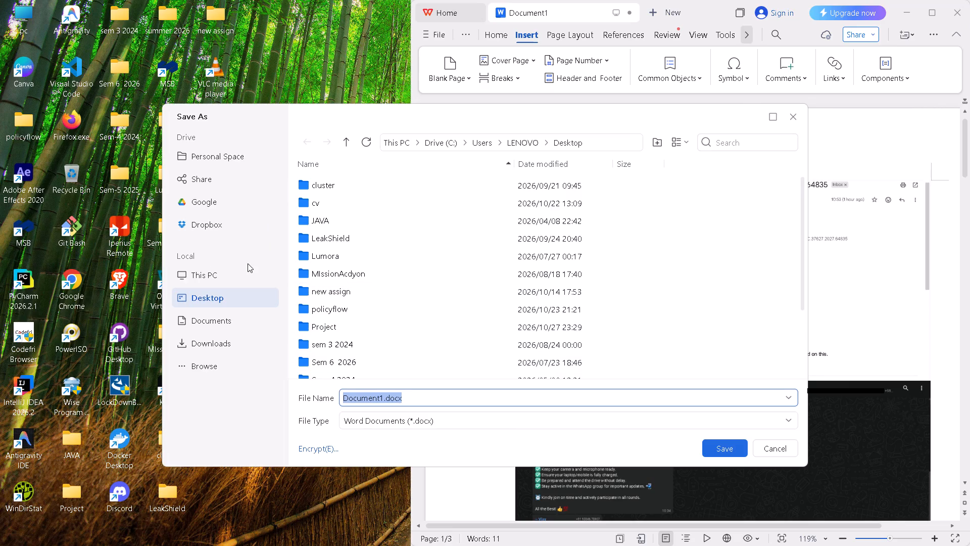
click(714, 450)
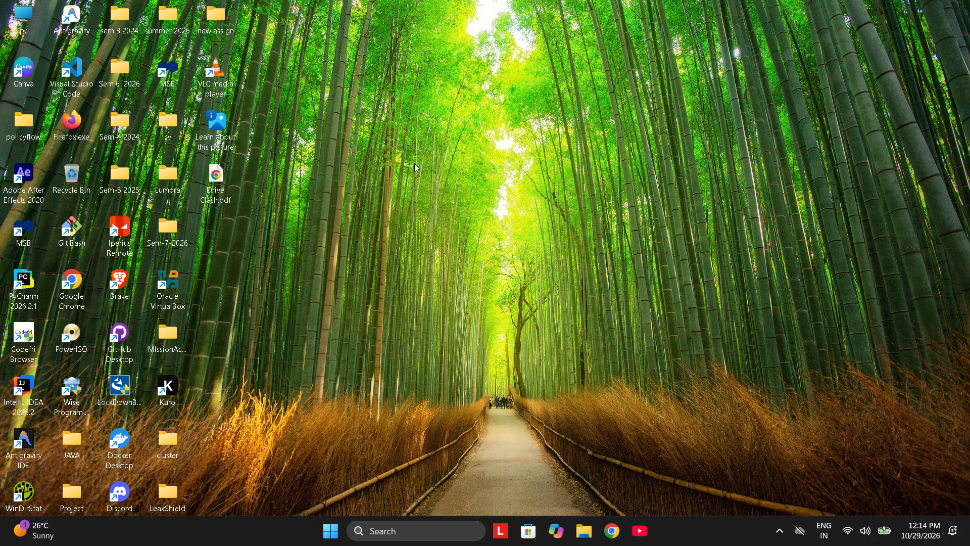
Open Drive Clash.pdf from the desktop, review its three pages for content and layout, and close it.
double_click(226, 175)
triple_click(201, 179)
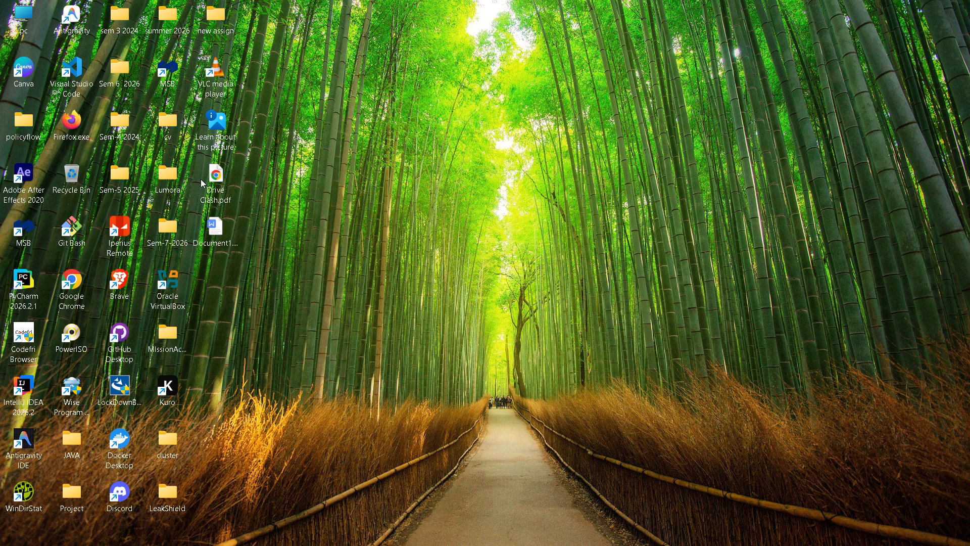
drag(203, 179, 209, 179)
double_click(209, 179)
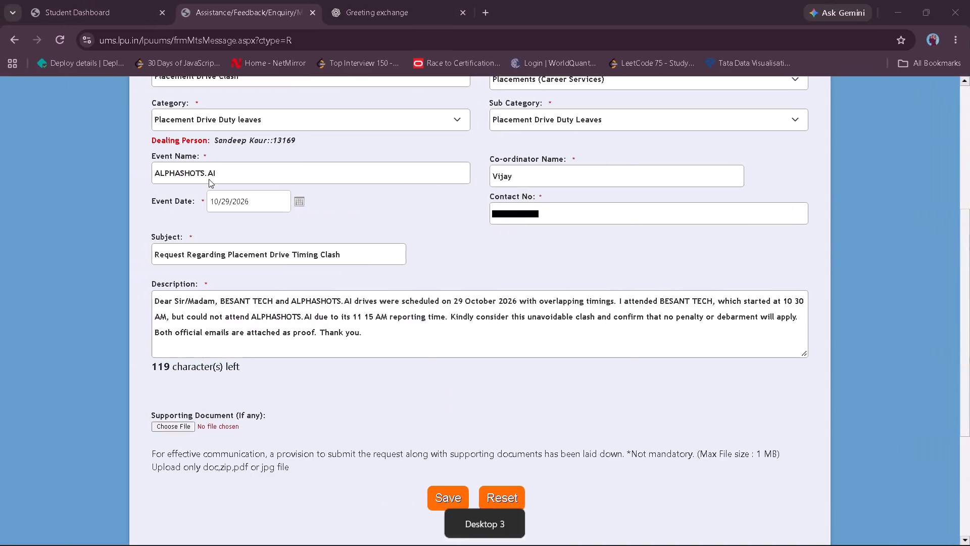
double_click(210, 180)
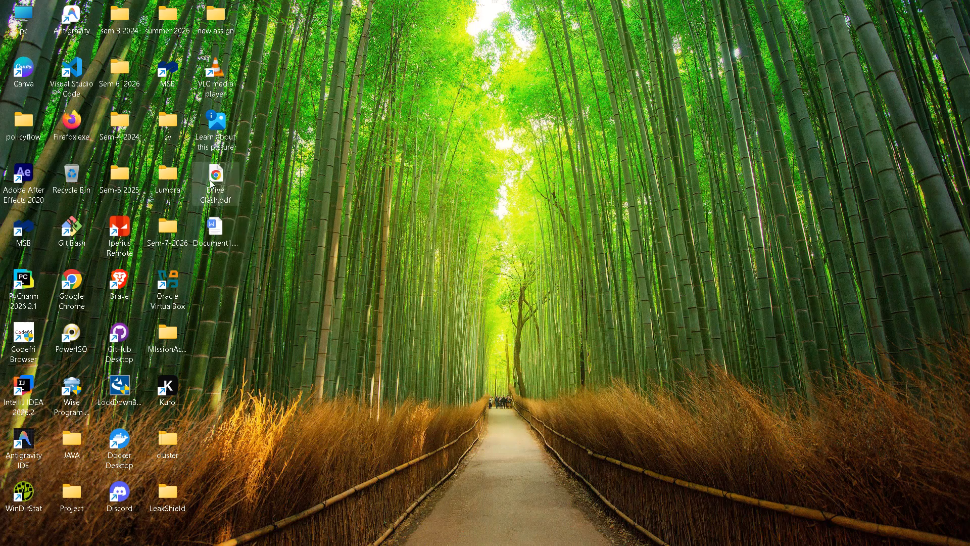
scroll(311, 208, right, 1)
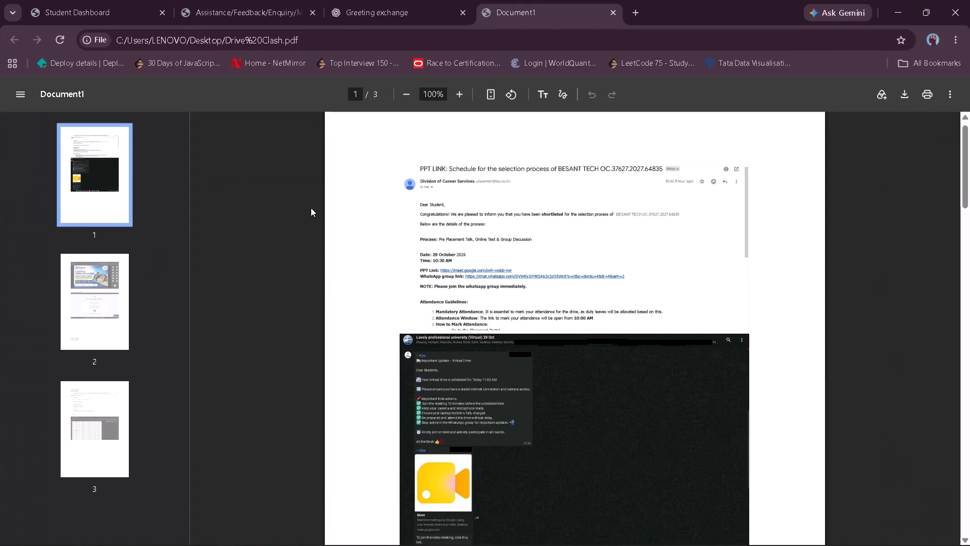
scroll(311, 208, right, 1)
scroll(311, 208, down, 3)
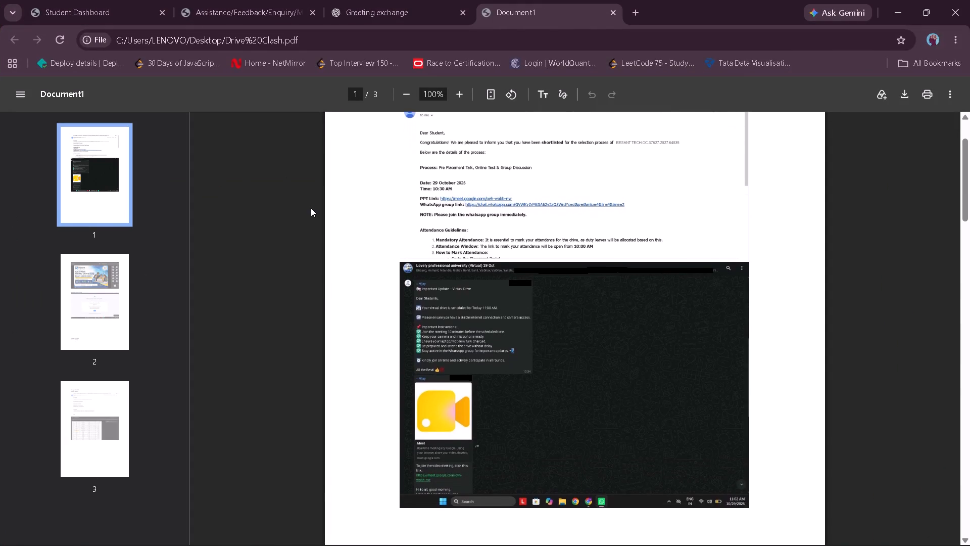
scroll(311, 208, down, 2)
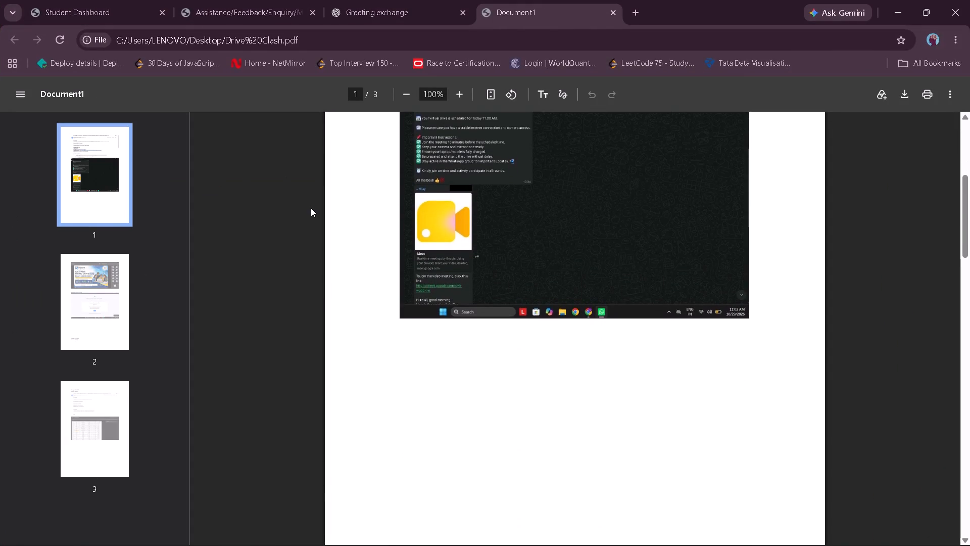
scroll(311, 208, down, 2)
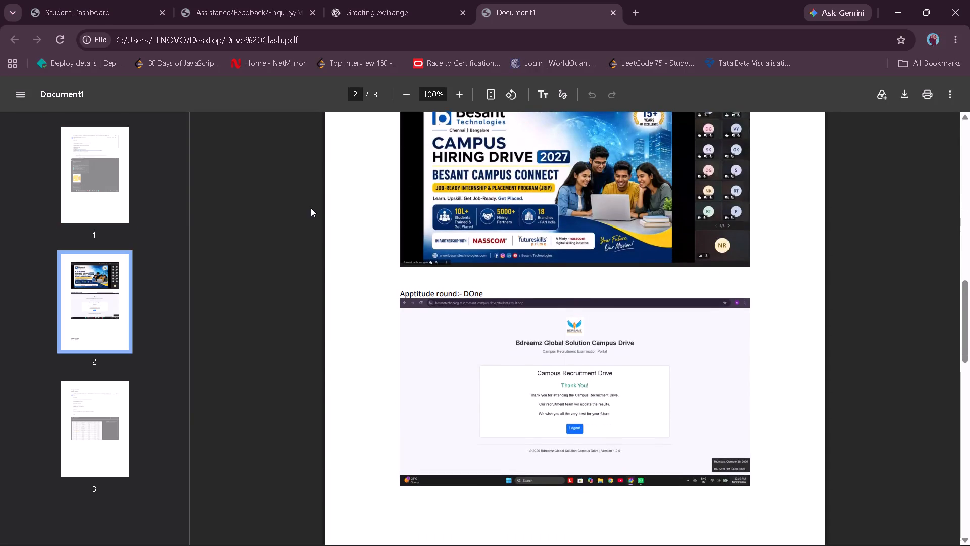
scroll(311, 208, down, 2)
scroll(311, 208, up, 1)
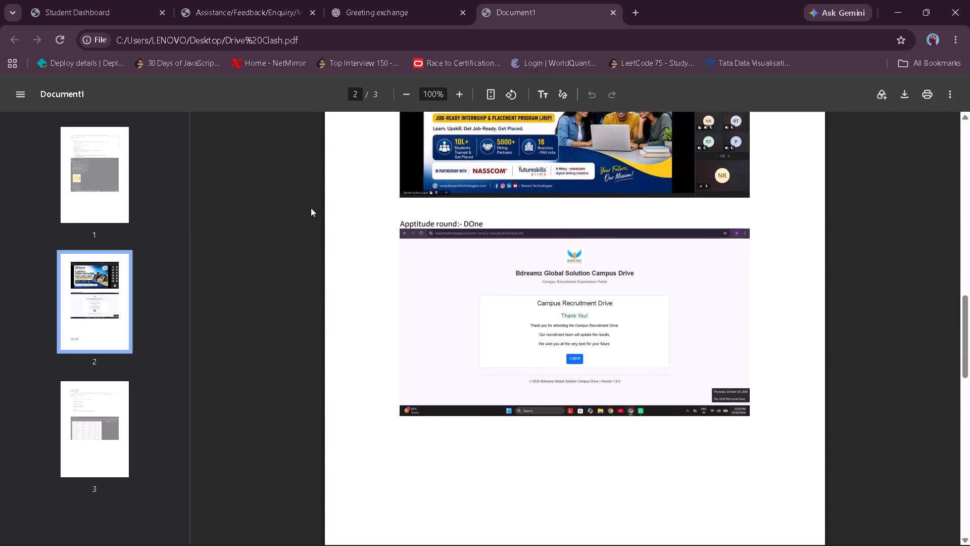
scroll(311, 208, up, 1)
scroll(311, 208, down, 5)
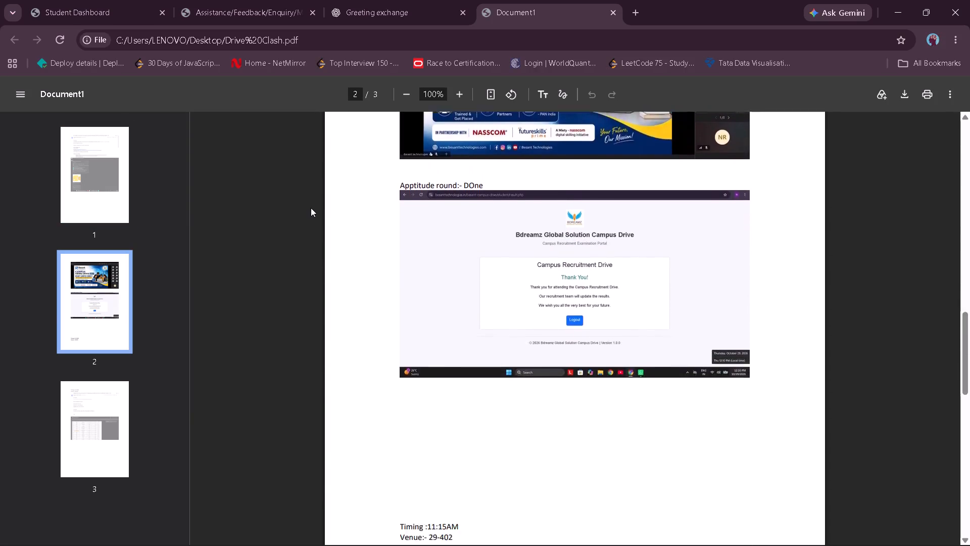
scroll(311, 208, down, 2)
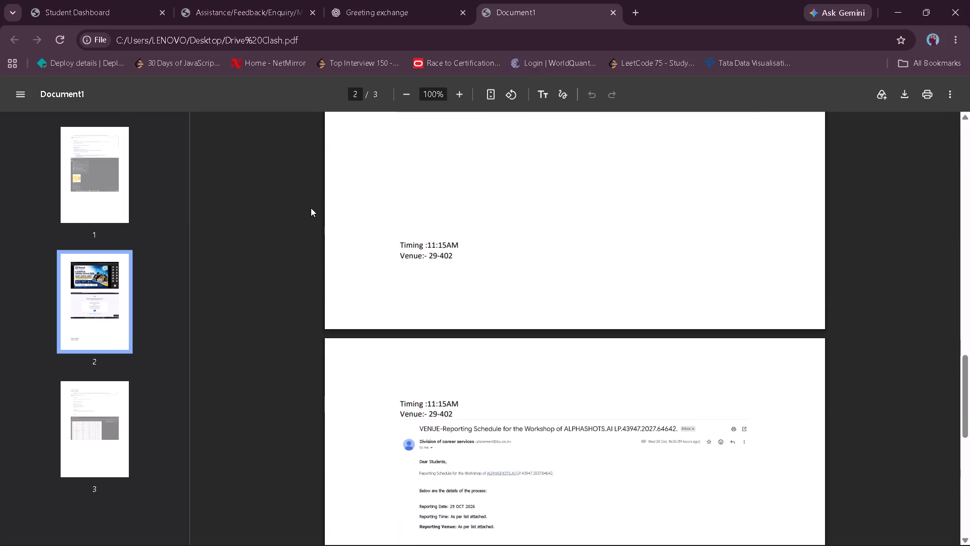
scroll(311, 208, down, 1)
scroll(311, 208, up, 3)
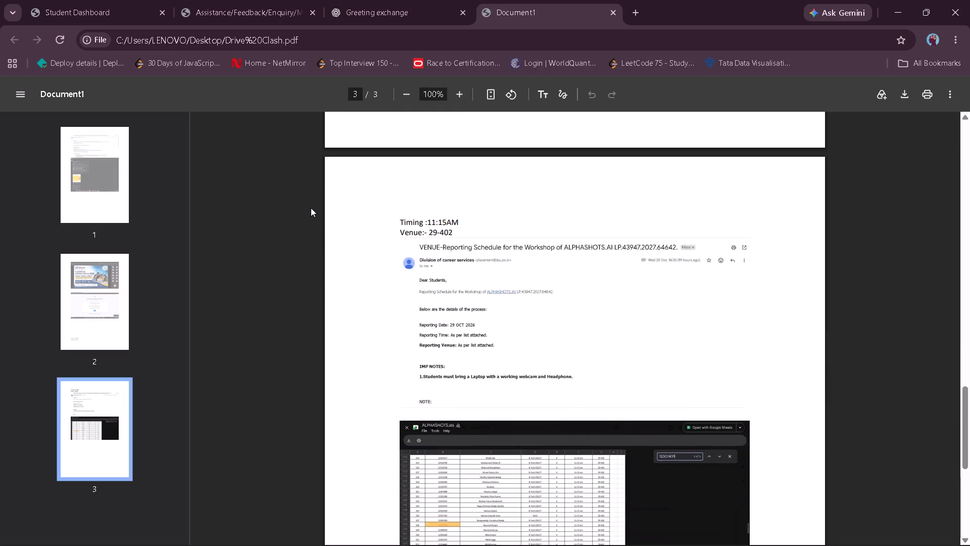
scroll(311, 208, up, 1)
scroll(311, 208, down, 3)
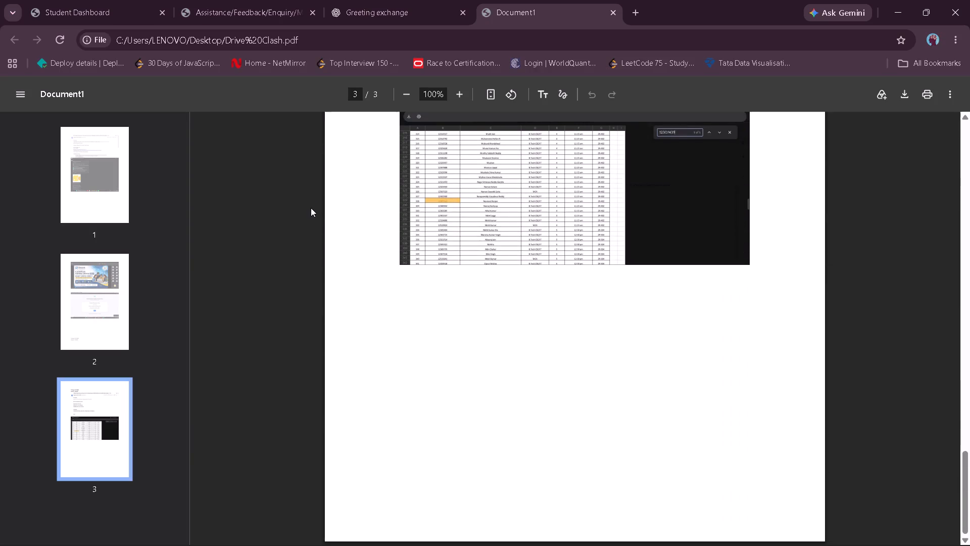
scroll(311, 208, down, 1)
scroll(311, 208, up, 15)
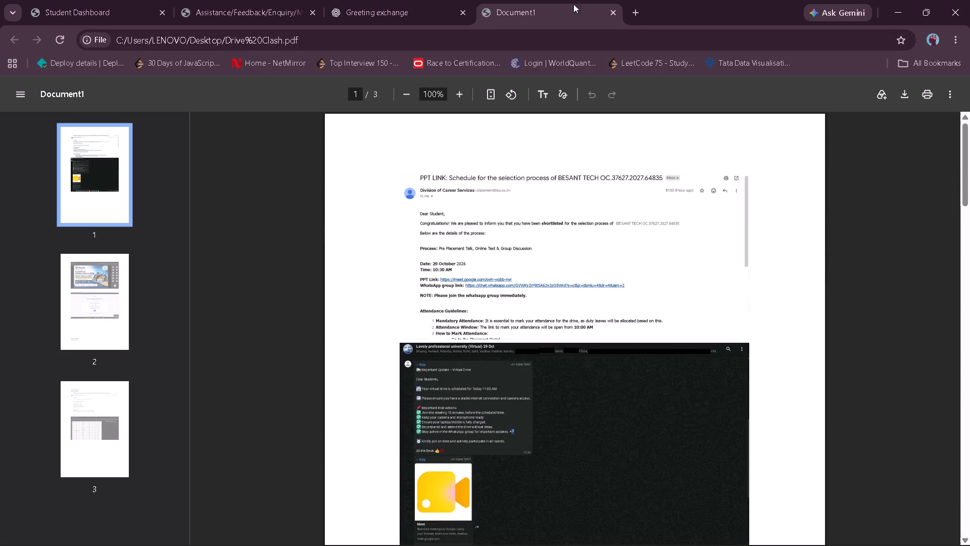
click(613, 16)
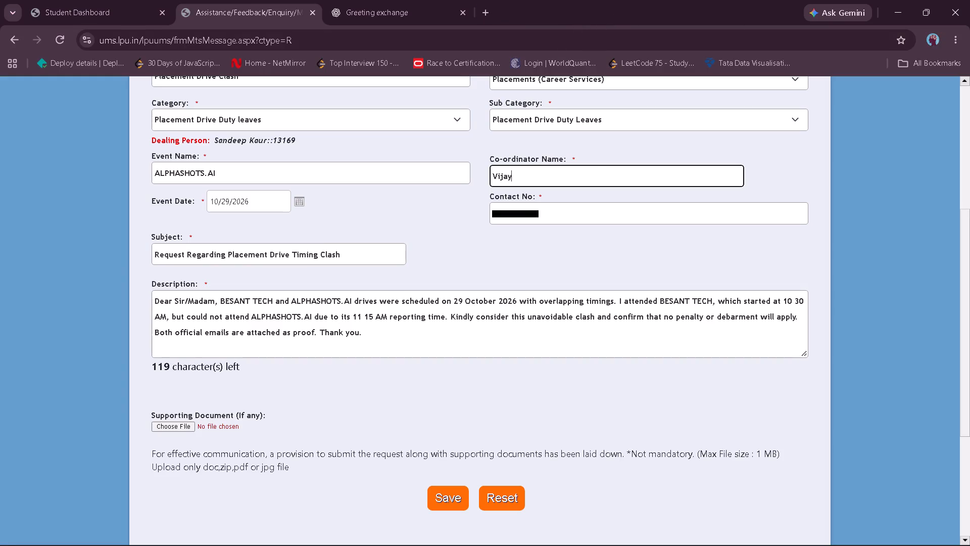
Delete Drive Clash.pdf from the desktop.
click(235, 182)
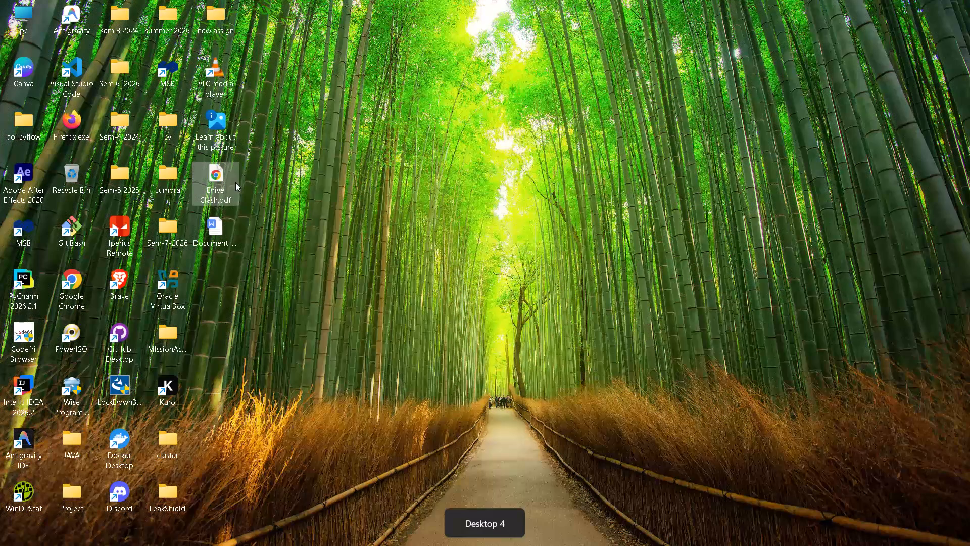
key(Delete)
Reopen Document1.docx from the desktop in WPS Office and maximize its window.
double_click(226, 187)
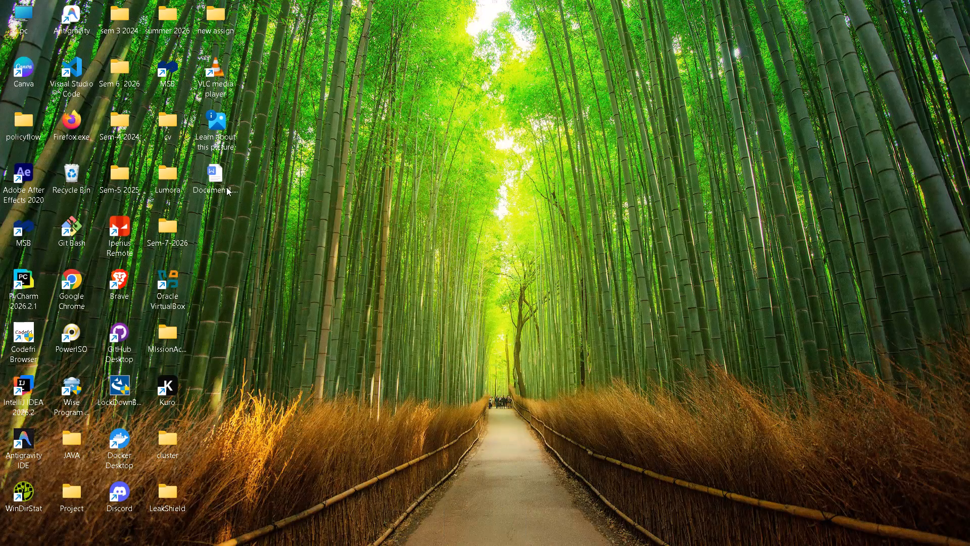
double_click(218, 181)
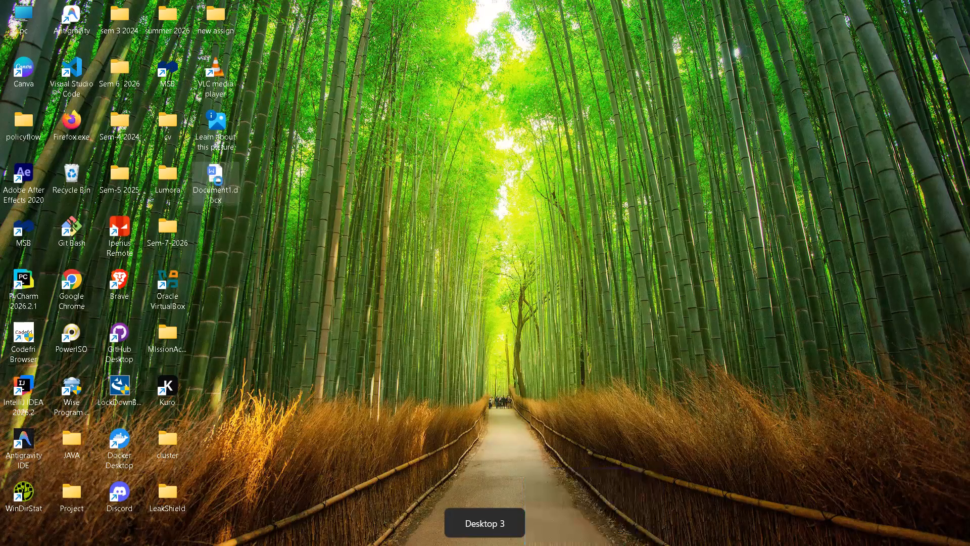
click(718, 6)
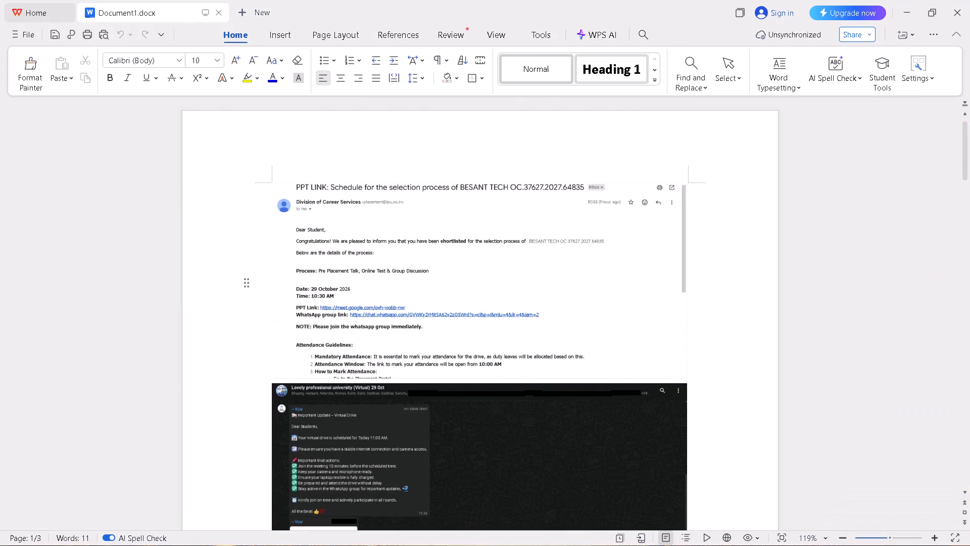
Add a line beginning "Name:-" with the student's name above the BESANT TECH email image on page 1.
click(359, 149)
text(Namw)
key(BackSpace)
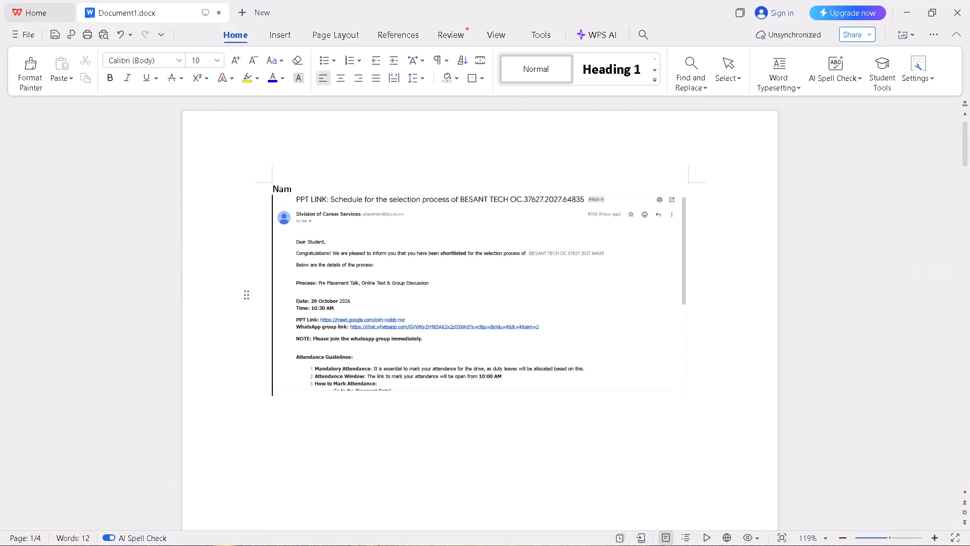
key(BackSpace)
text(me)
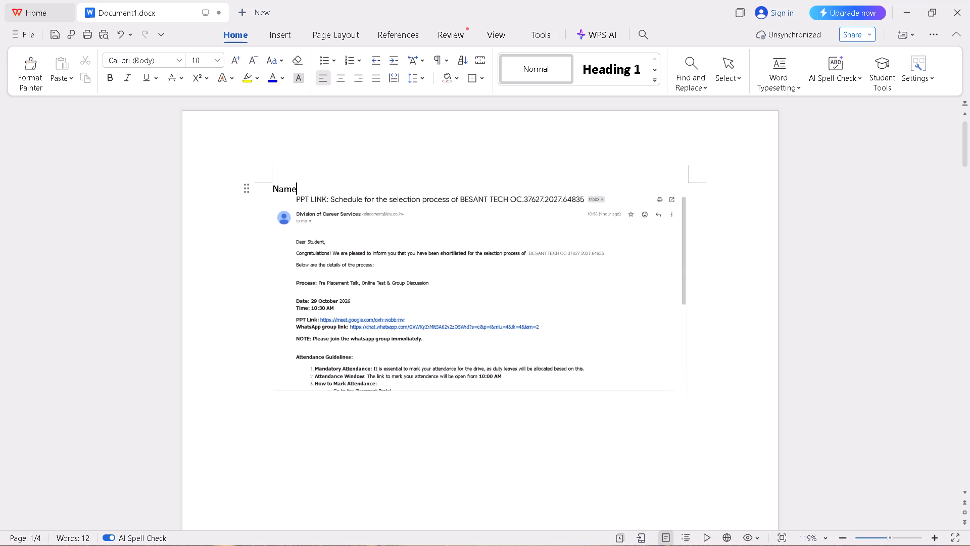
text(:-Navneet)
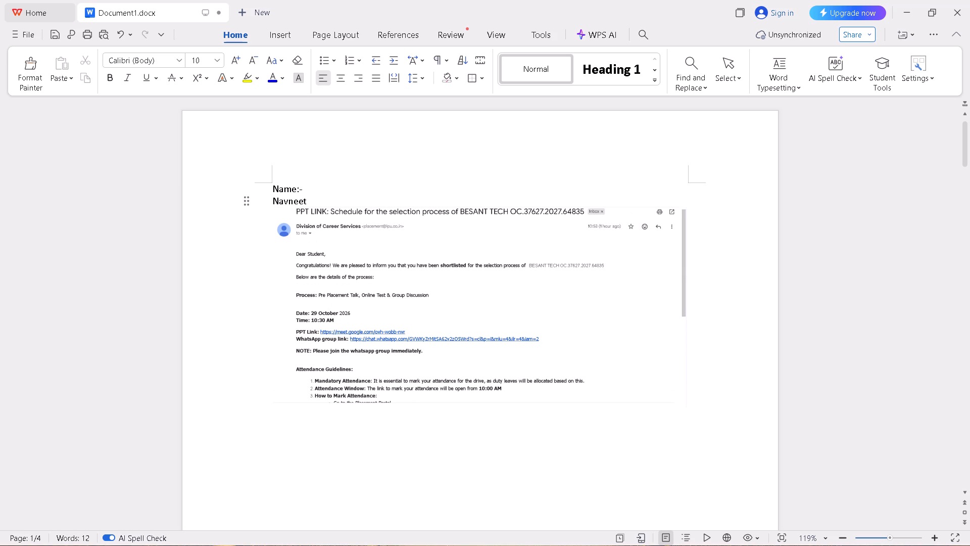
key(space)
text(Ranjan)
Add the label "Regis Number" after the student's name and start it on a new line beneath the name.
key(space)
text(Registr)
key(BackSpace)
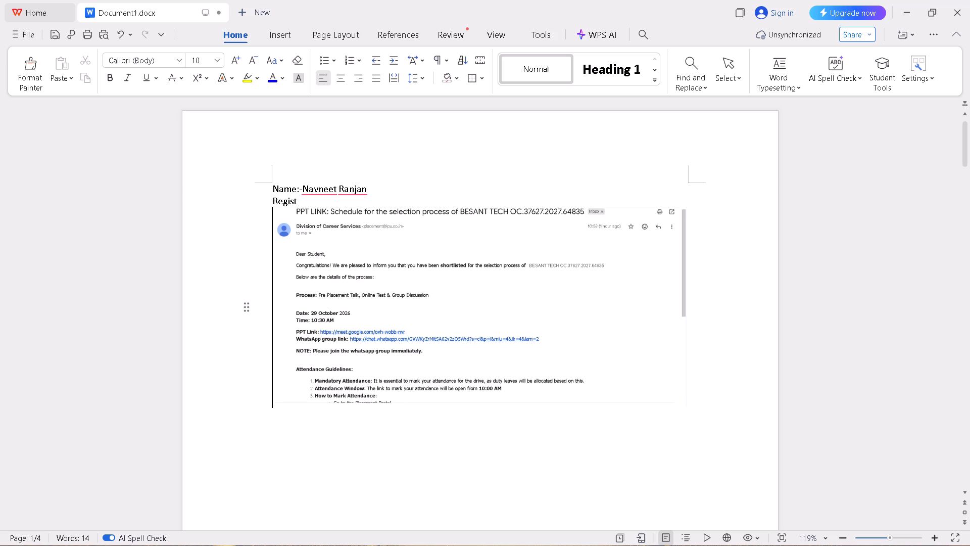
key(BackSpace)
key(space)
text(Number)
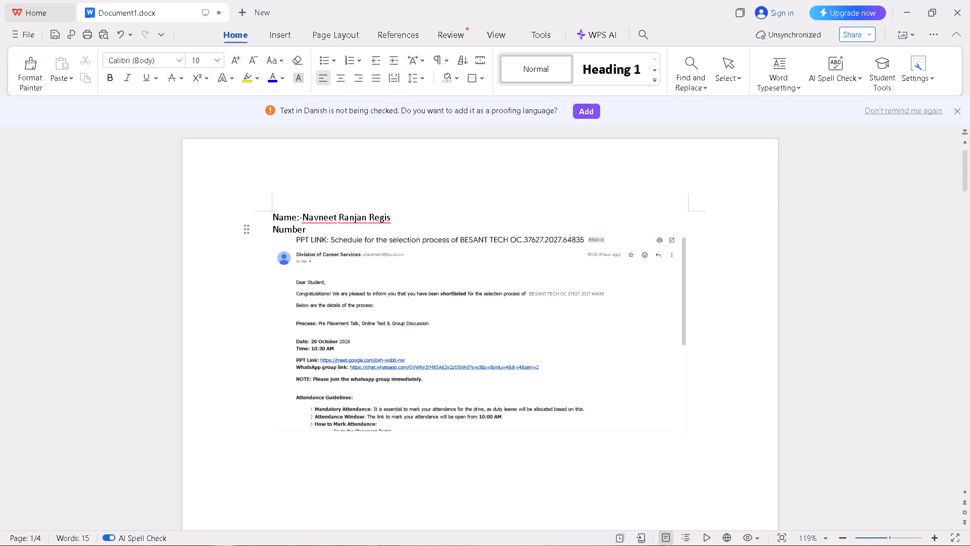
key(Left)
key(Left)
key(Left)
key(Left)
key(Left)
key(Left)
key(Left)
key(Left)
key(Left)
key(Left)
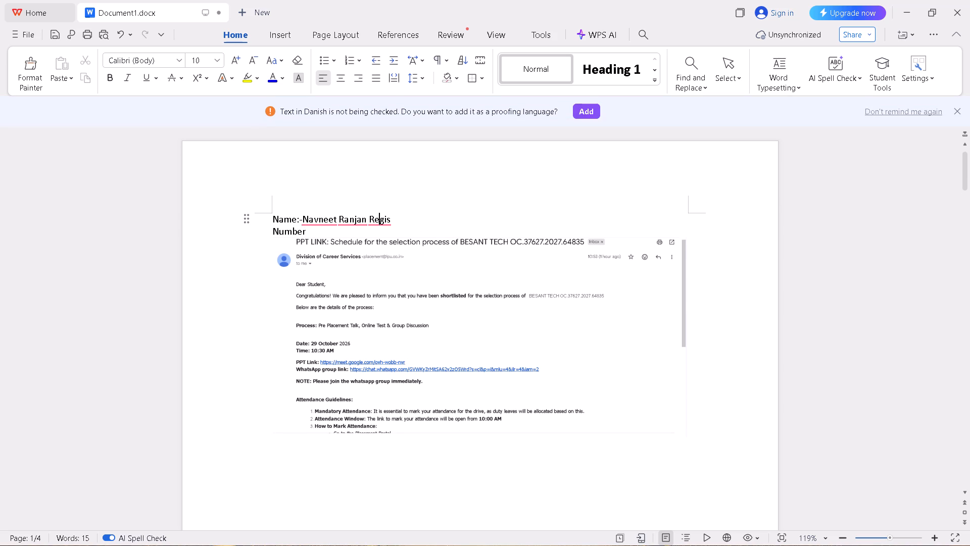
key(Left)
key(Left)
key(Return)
Try to bring "Number" onto the same line as "Regis" by adjusting the spacing before it.
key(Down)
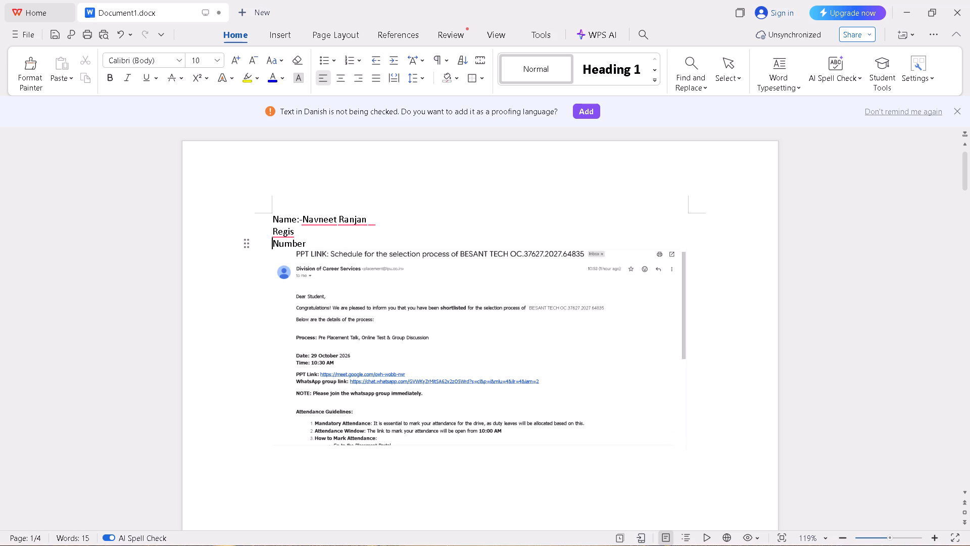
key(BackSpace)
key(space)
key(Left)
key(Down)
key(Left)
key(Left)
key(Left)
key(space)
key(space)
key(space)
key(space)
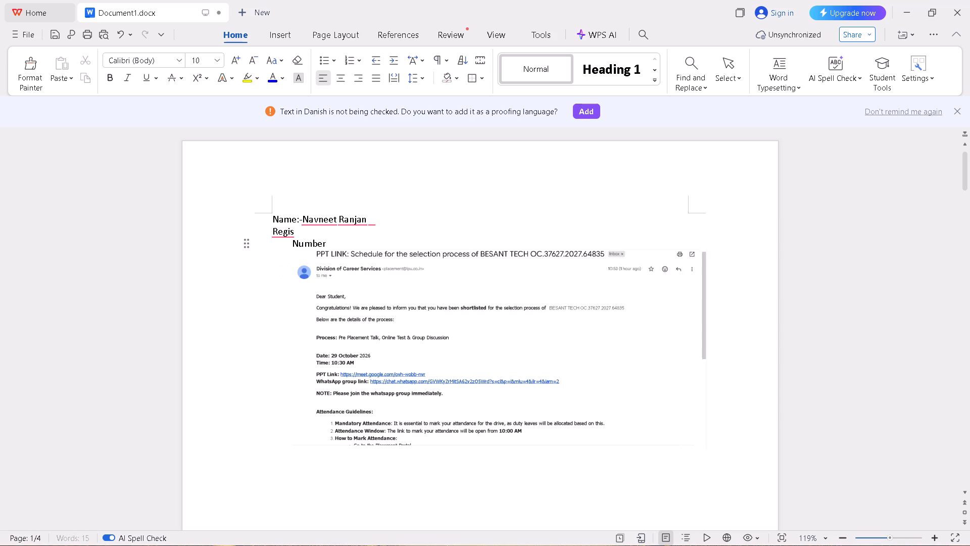
Join "Regis" and "Number" on one line separated by a space, and insert a line break below them before the email image.
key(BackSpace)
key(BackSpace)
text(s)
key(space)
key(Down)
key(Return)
Add ":-" and the student's registration number after the "Regis Number" label.
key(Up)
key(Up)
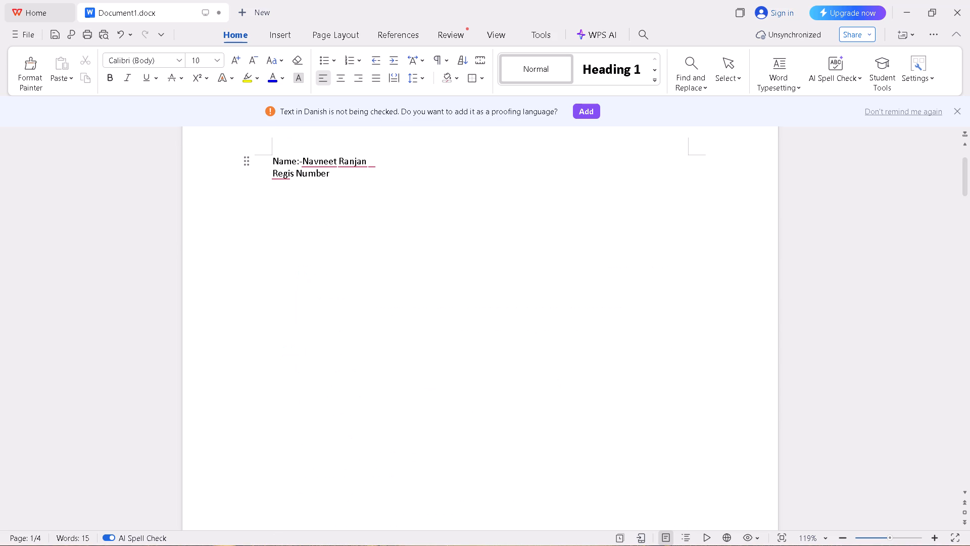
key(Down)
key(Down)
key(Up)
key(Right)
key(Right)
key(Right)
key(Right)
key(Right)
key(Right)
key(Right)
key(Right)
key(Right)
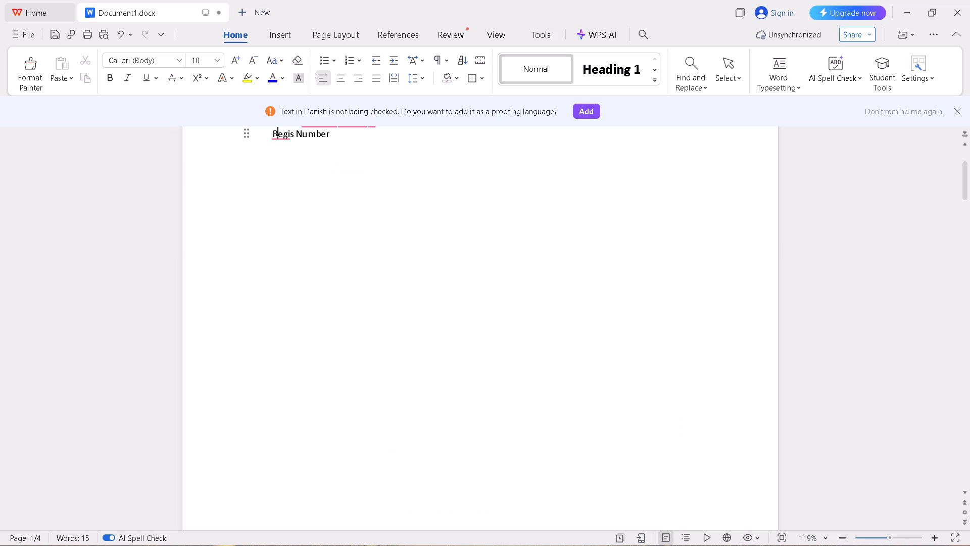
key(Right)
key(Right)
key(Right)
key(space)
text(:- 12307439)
Start a new line beneath the registration number with text beginning "B".
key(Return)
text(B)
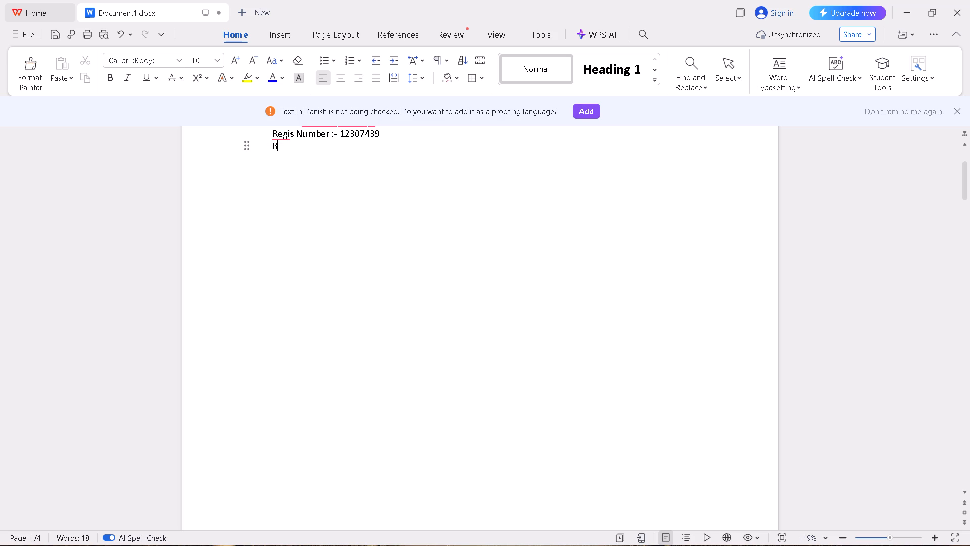
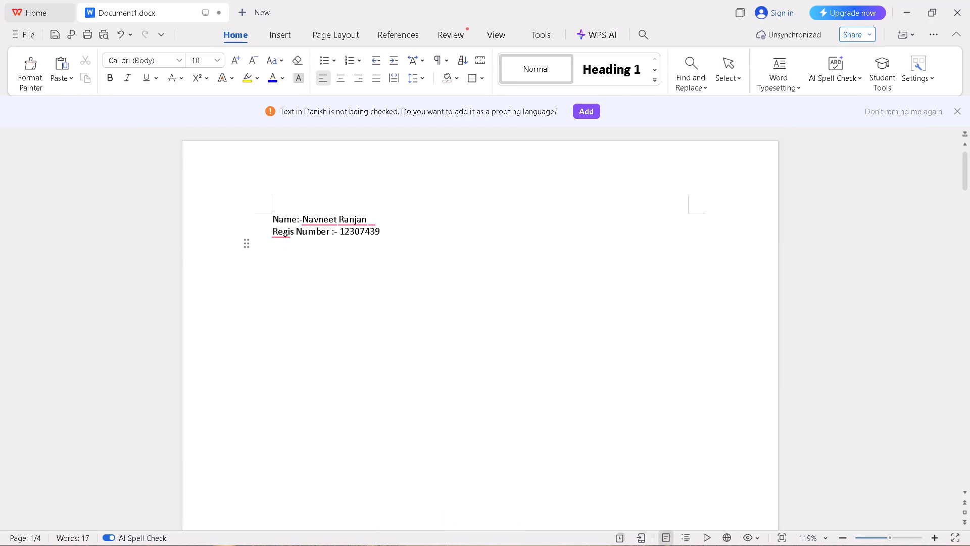
Add the line "Drive clash between :-" below the registration number and start a new line beneath it.
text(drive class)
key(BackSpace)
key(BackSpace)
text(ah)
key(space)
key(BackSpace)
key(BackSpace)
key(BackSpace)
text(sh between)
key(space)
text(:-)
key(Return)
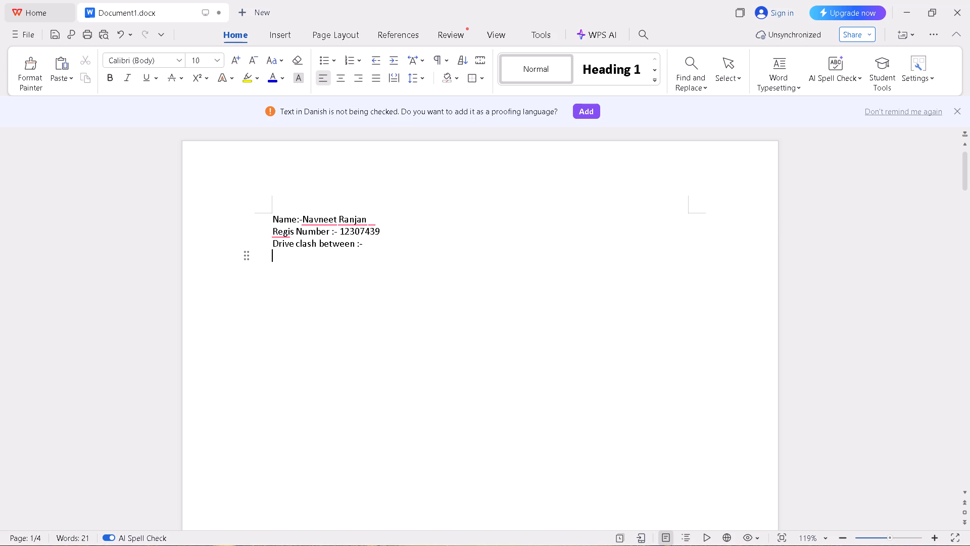
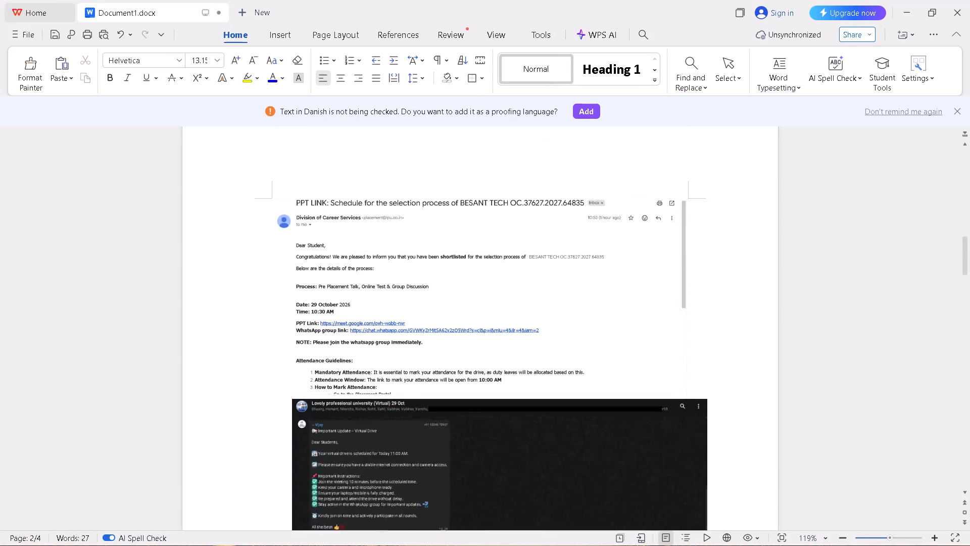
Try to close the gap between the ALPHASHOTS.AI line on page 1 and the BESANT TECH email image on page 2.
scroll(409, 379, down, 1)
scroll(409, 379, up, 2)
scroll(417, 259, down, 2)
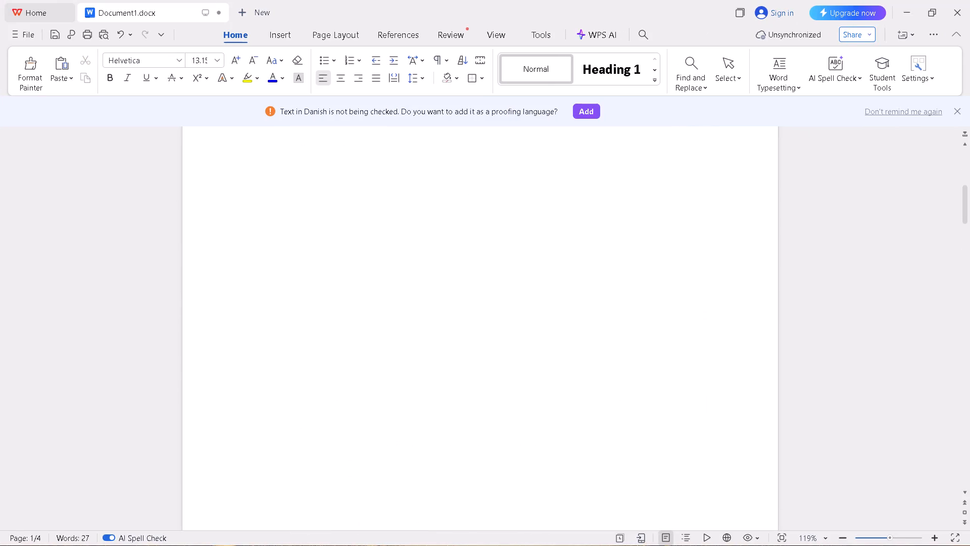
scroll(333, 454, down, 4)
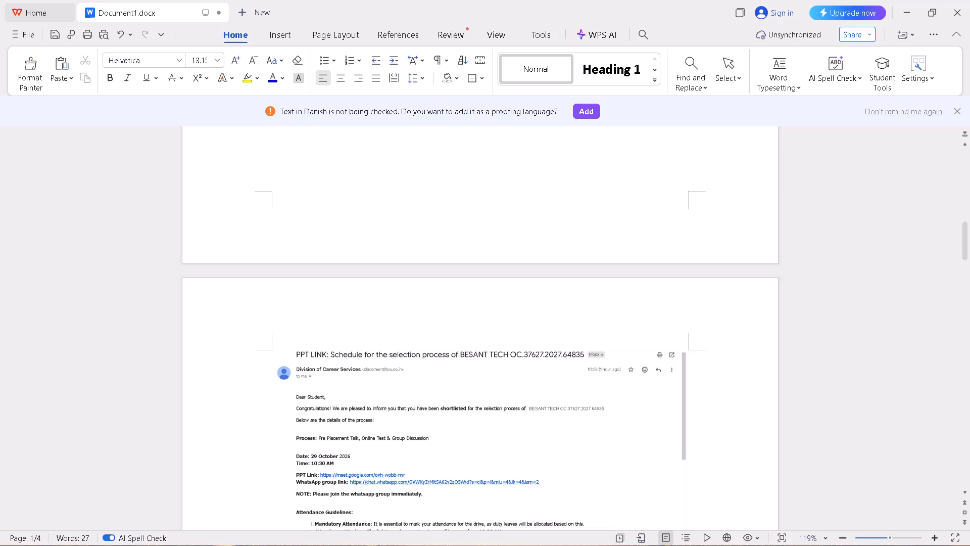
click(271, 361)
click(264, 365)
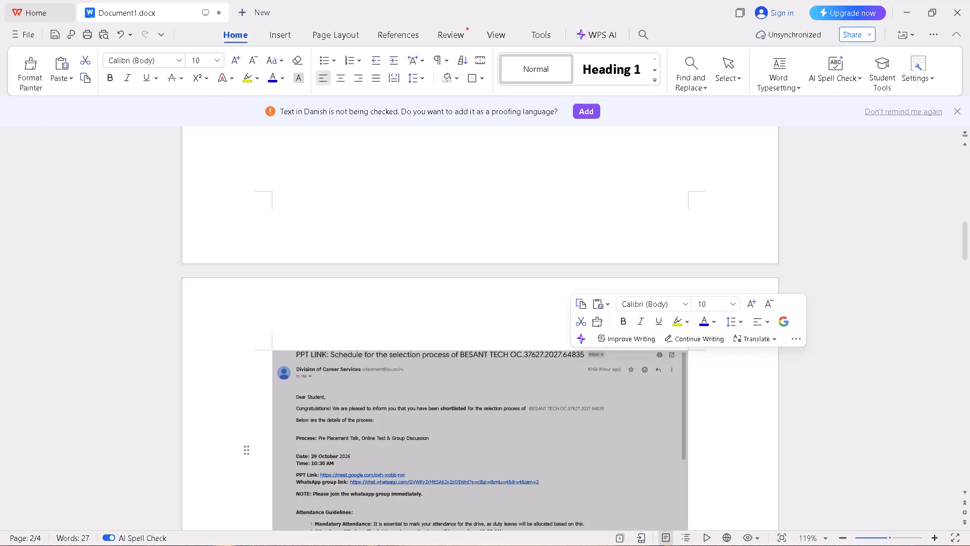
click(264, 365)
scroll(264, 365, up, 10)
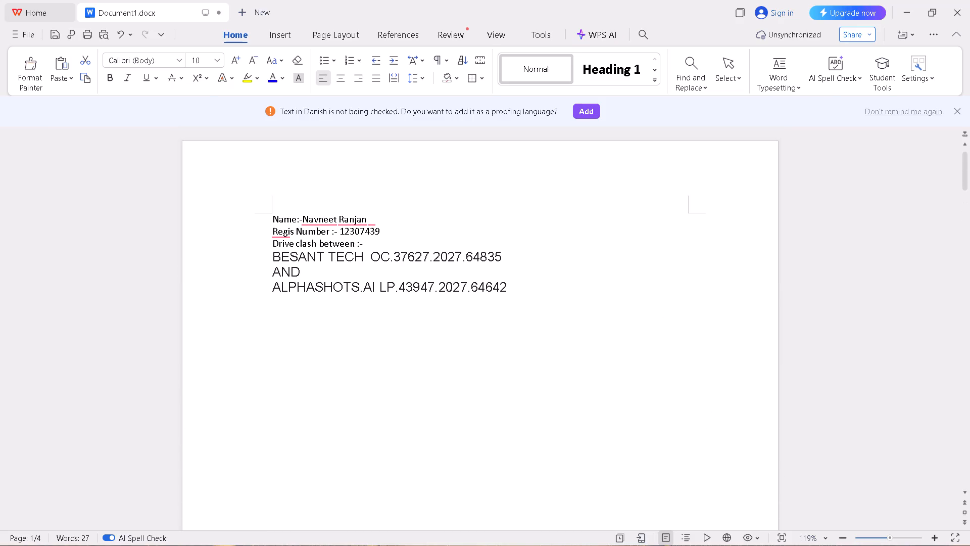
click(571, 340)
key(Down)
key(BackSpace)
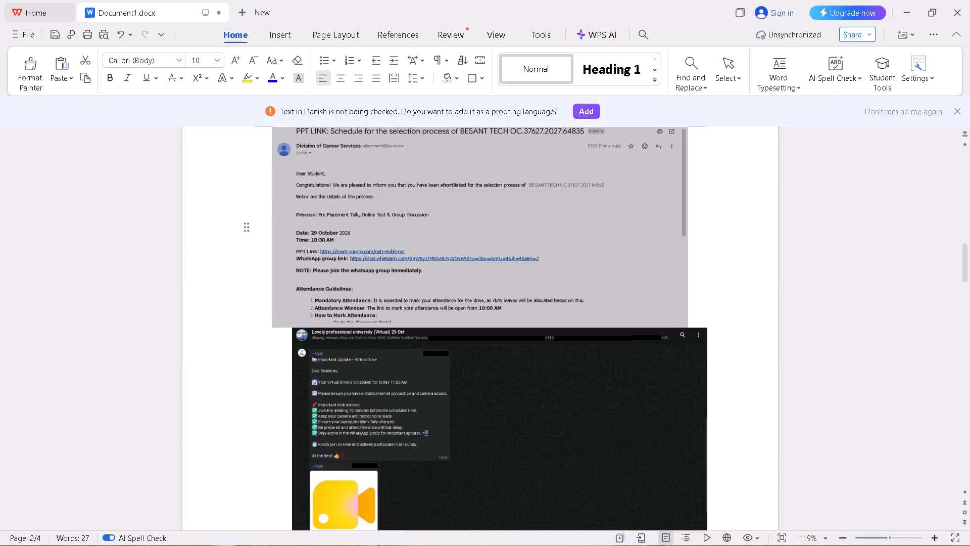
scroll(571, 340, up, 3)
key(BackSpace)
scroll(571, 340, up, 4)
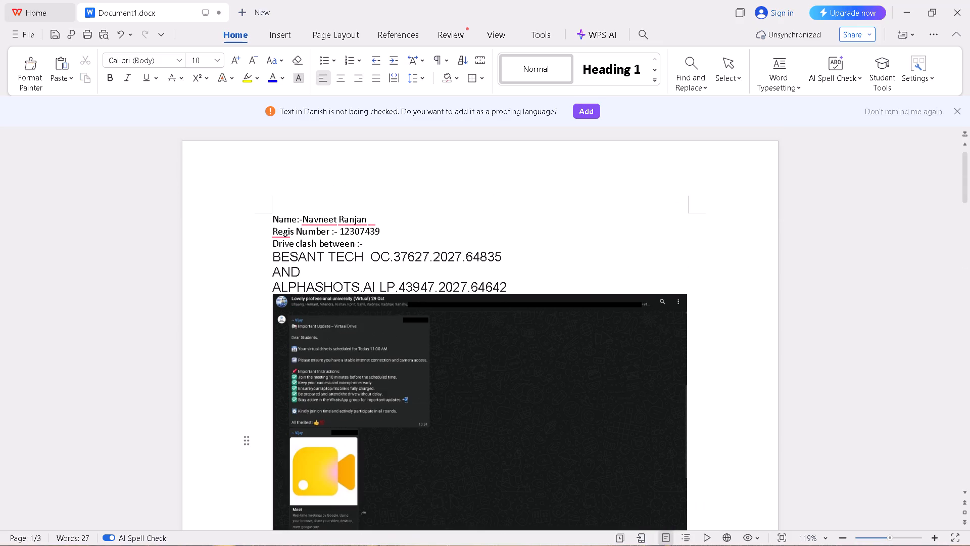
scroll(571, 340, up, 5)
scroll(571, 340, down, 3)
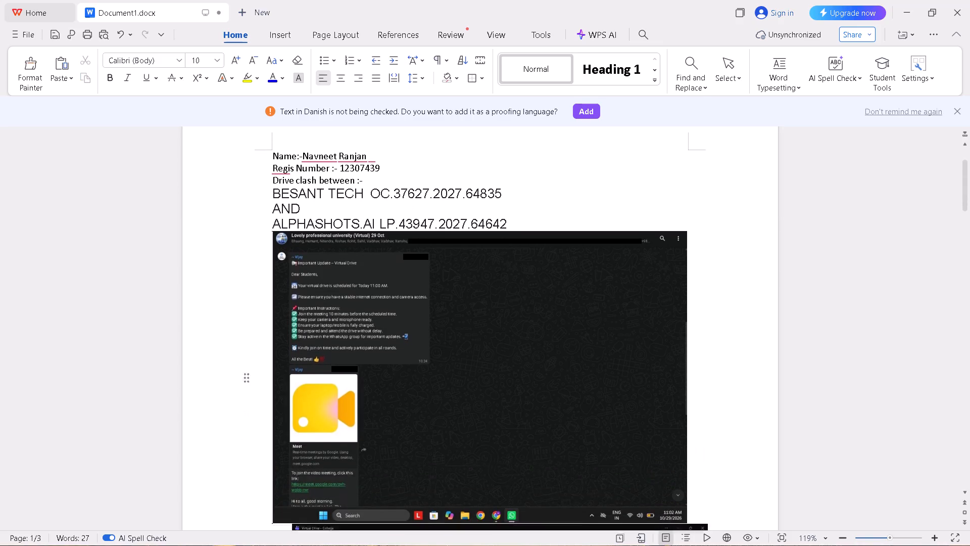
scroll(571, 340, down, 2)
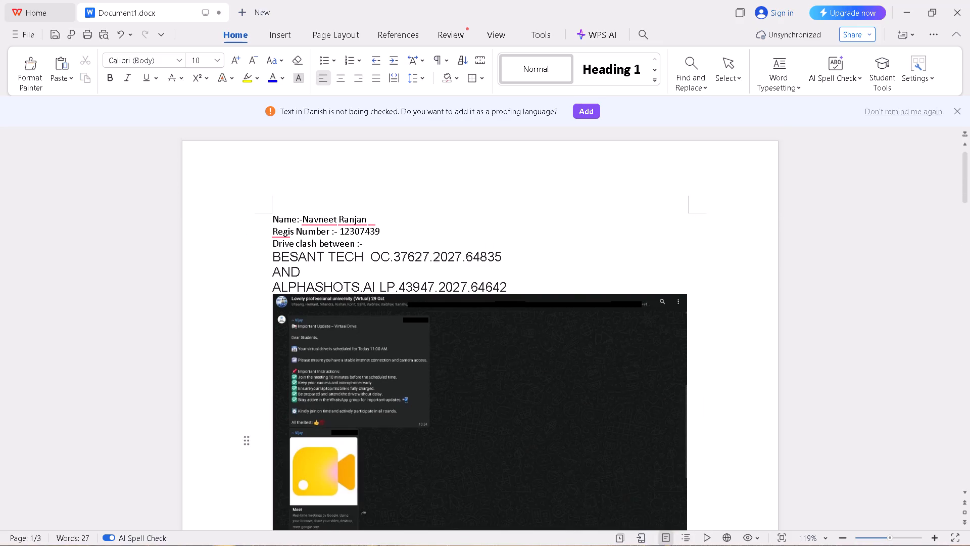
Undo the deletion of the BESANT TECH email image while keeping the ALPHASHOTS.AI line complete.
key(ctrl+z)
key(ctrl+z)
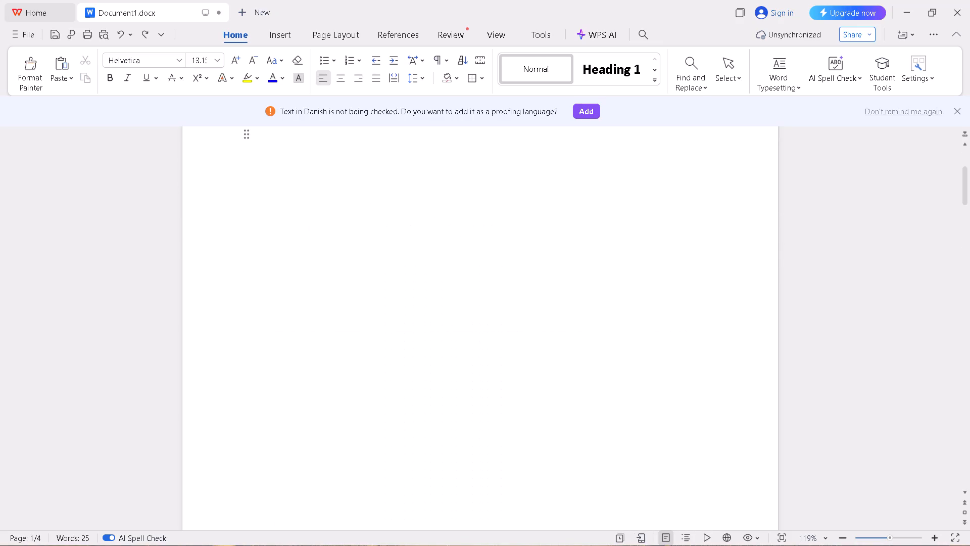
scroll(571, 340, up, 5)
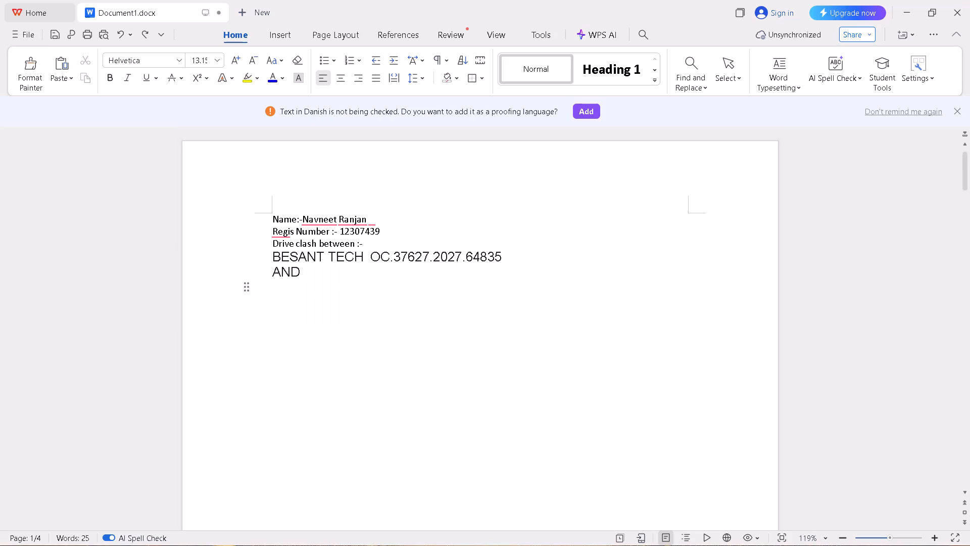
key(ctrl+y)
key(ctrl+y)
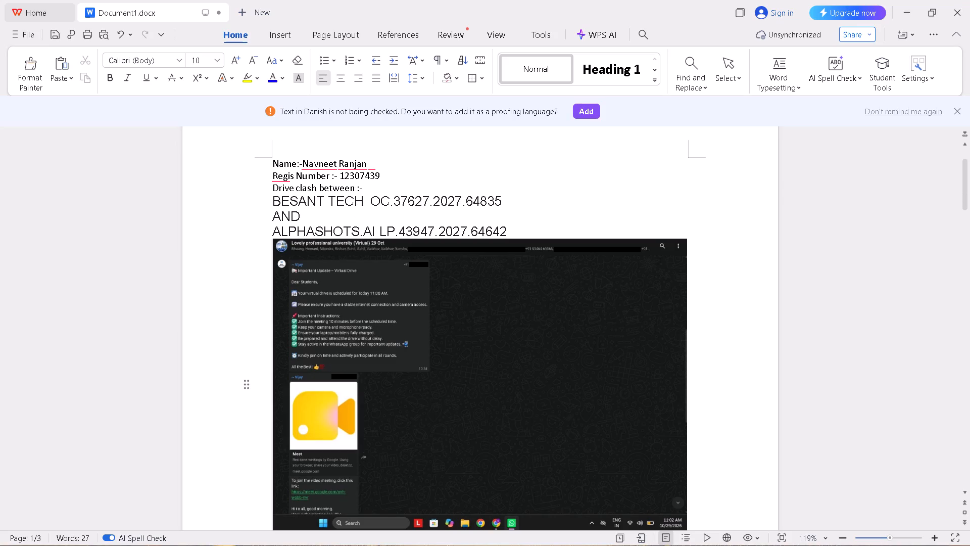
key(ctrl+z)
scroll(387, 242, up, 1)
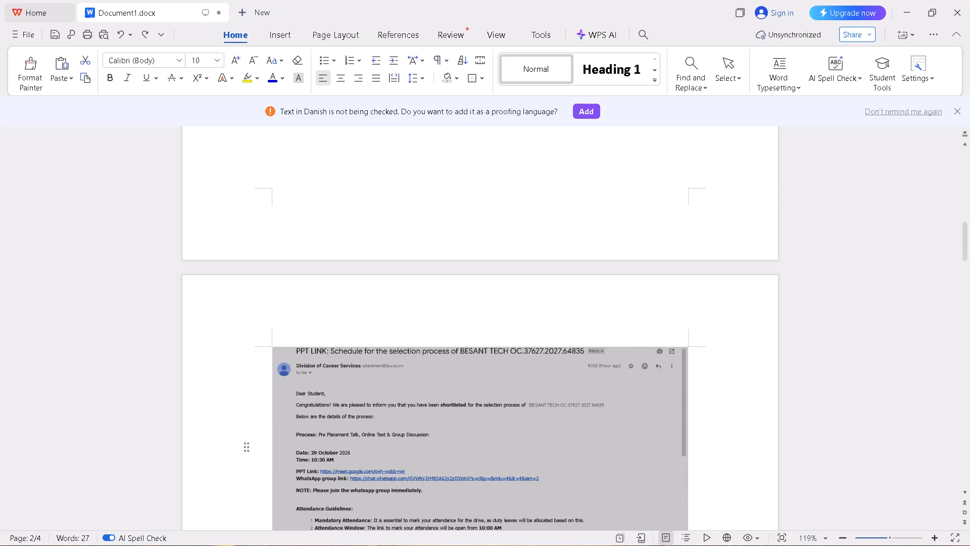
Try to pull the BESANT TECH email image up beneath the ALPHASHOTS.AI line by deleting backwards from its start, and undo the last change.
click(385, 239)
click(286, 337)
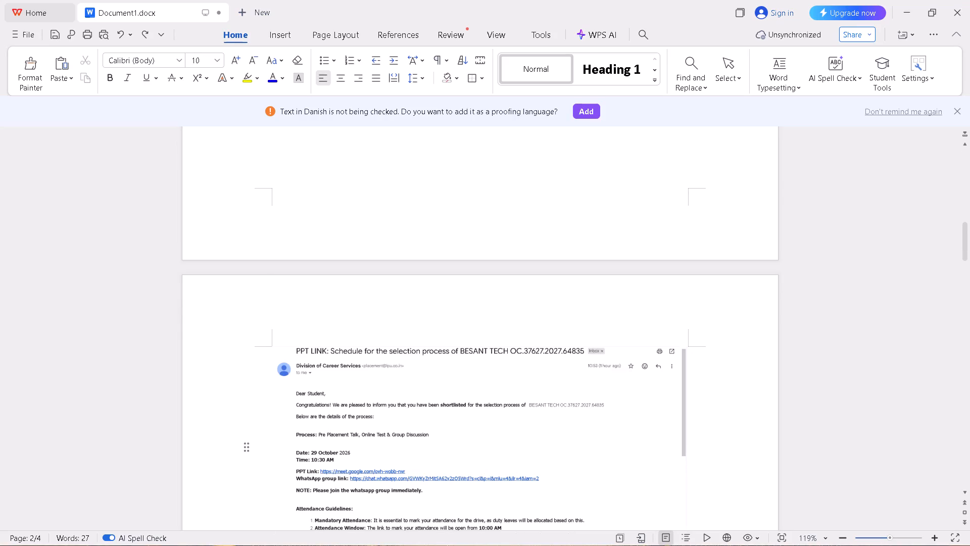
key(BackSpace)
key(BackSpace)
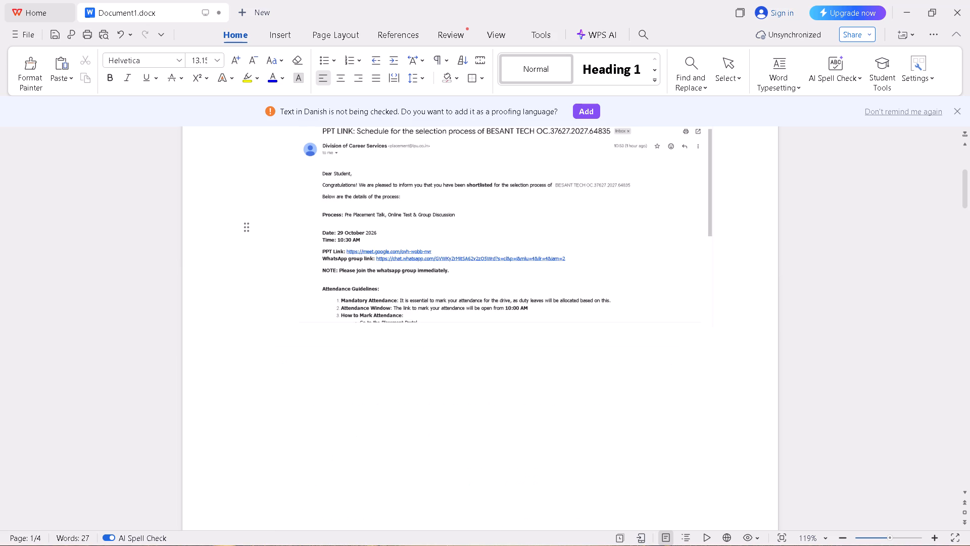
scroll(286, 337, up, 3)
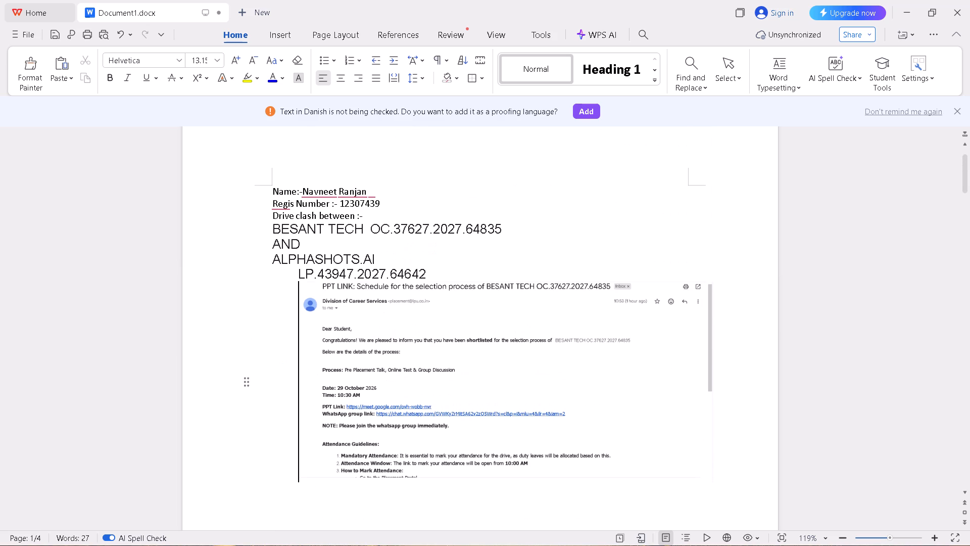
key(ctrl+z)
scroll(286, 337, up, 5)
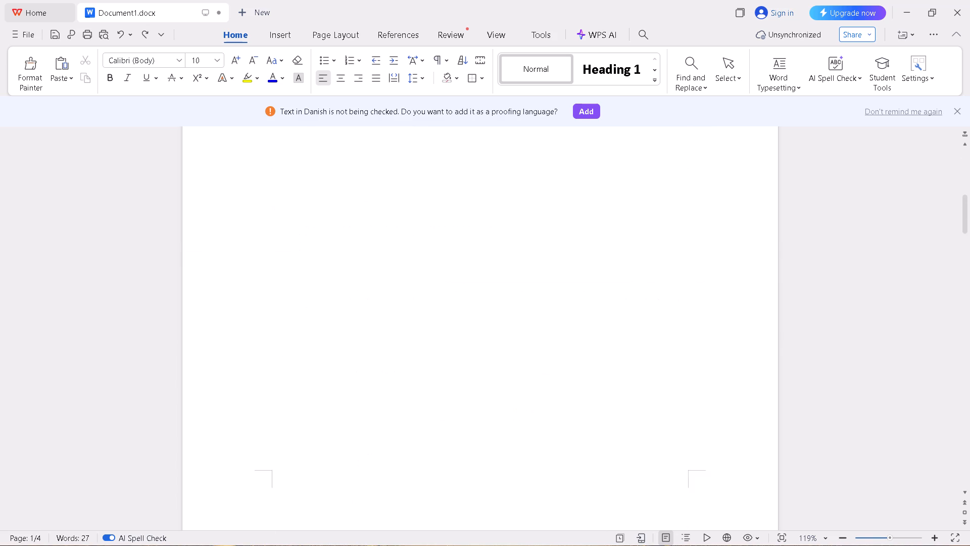
Add the line "I attached all Proof Below:-" on page 1, one blank line beneath the ALPHASHOTS.AI entry.
scroll(286, 337, up, 4)
click(438, 409)
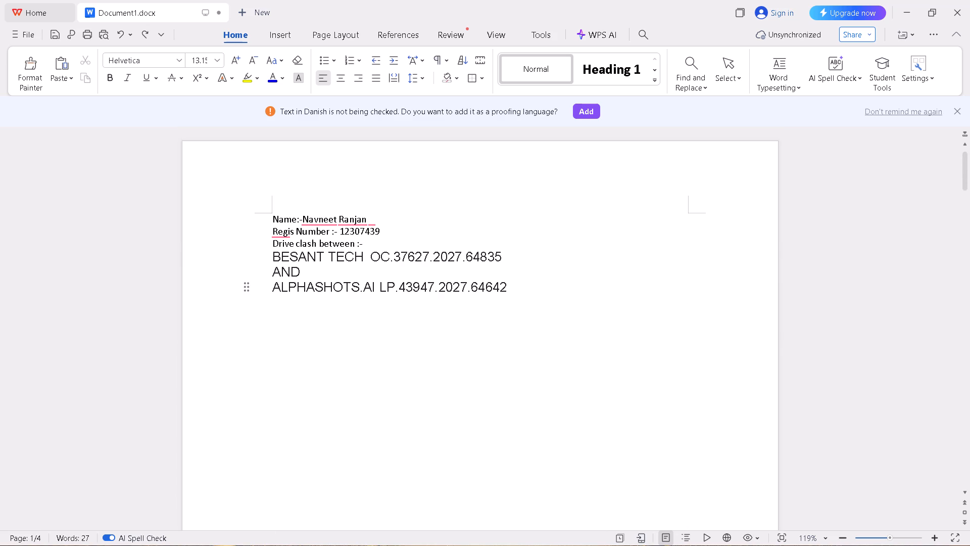
key(Down)
scroll(438, 409, up, 4)
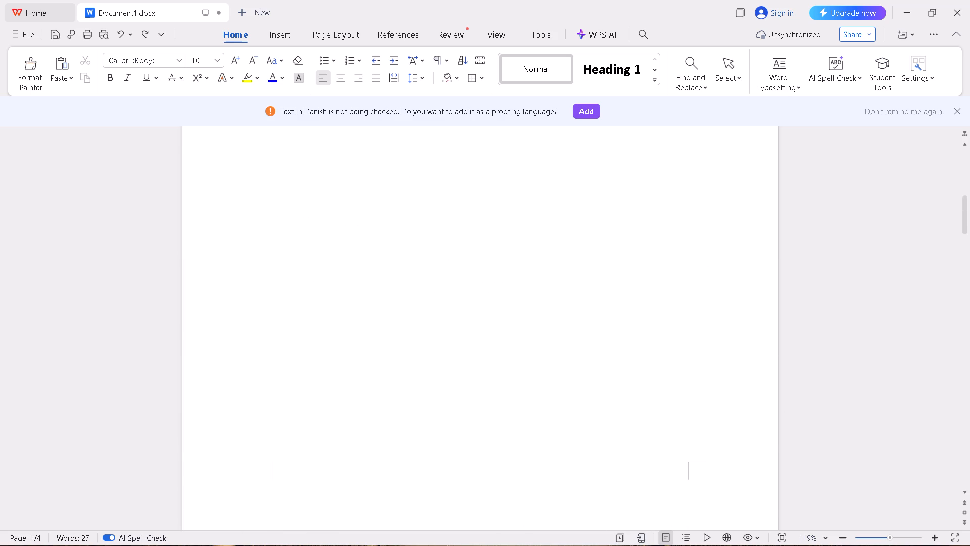
scroll(511, 234, up, 3)
scroll(443, 264, up, 1)
click(528, 220)
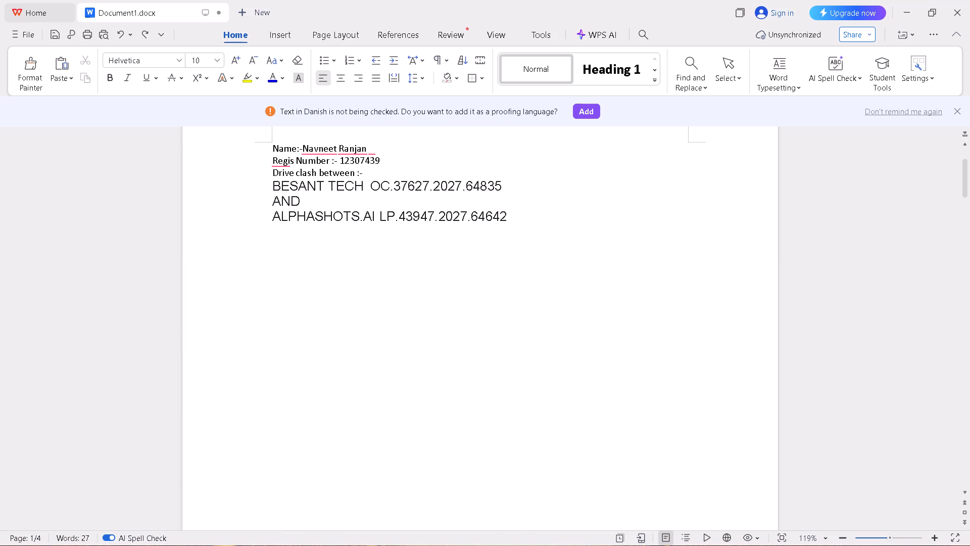
key(Return)
key(Return)
key(shift+colon)
key(BackSpace)
text(I attached all)
key(space)
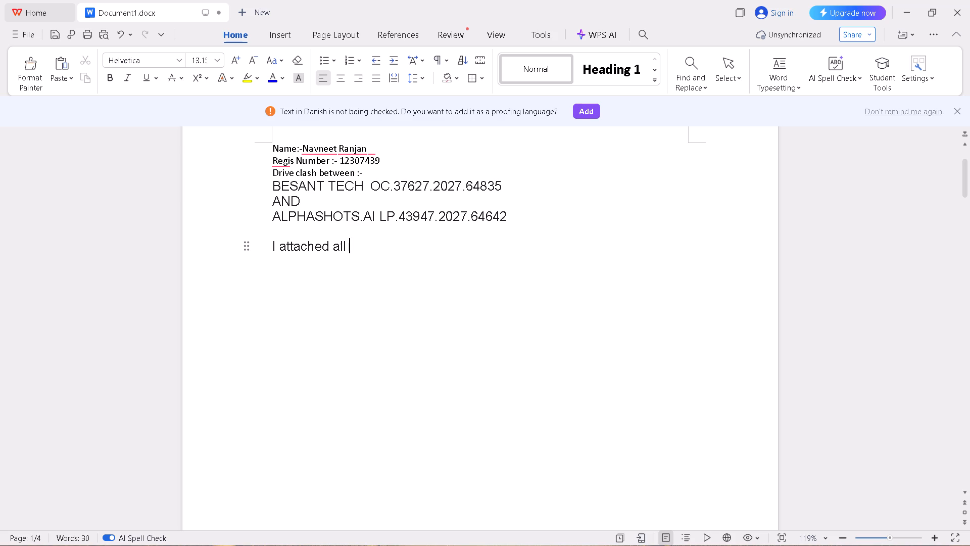
text(Prrof)
key(space)
key(BackSpace)
key(BackSpace)
key(BackSpace)
key(BackSpace)
text(oof Below)
text(:-)
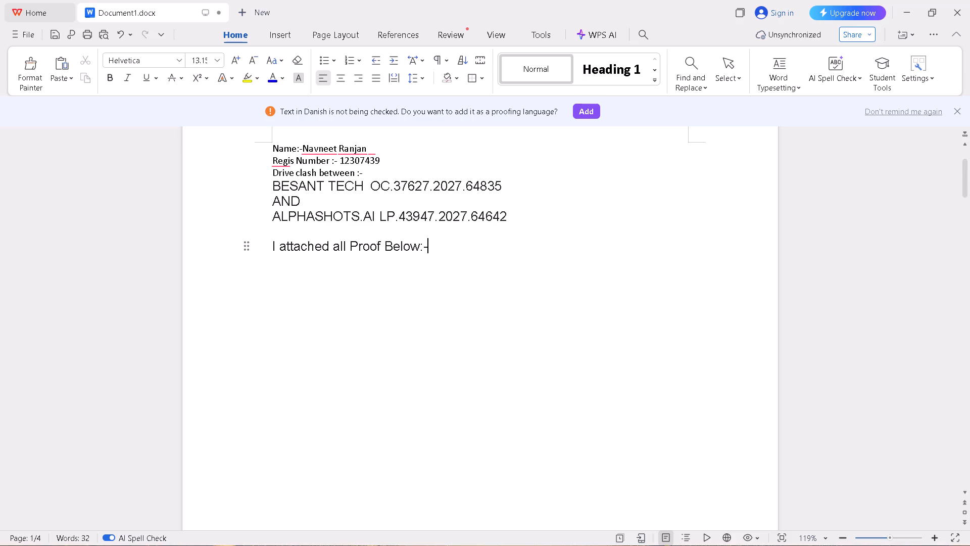
Delete the duplicate Timing and Venue lines at the bottom of page 3.
scroll(493, 327, down, 5)
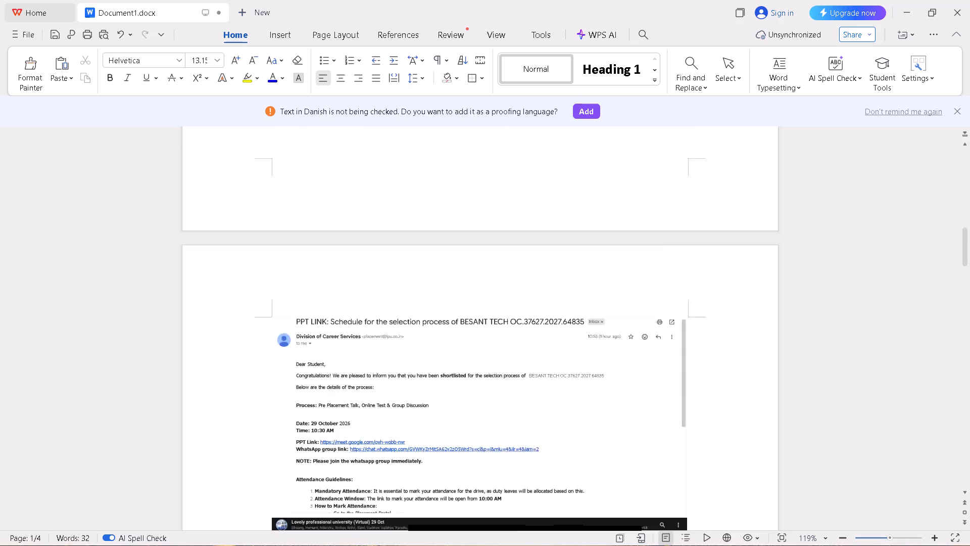
scroll(493, 327, down, 6)
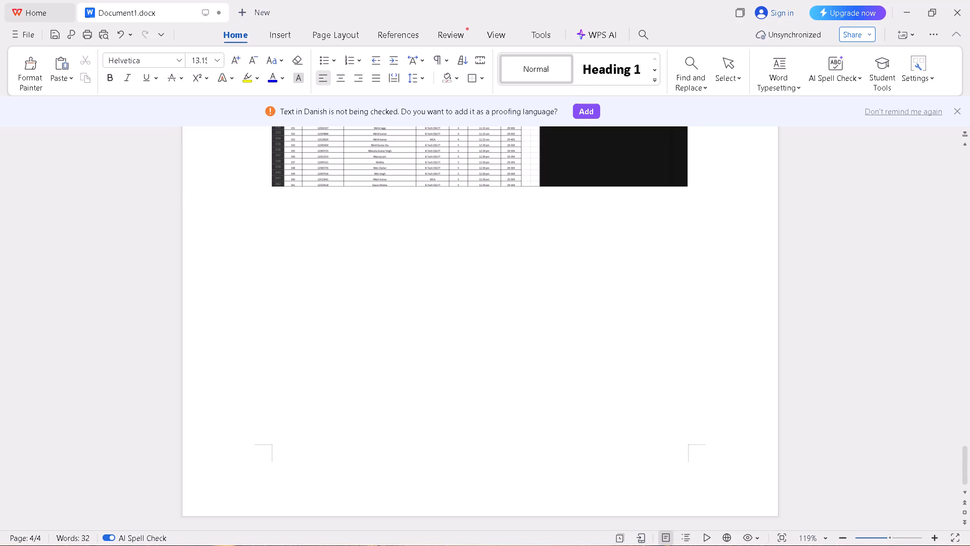
scroll(493, 327, down, 2)
scroll(493, 327, up, 5)
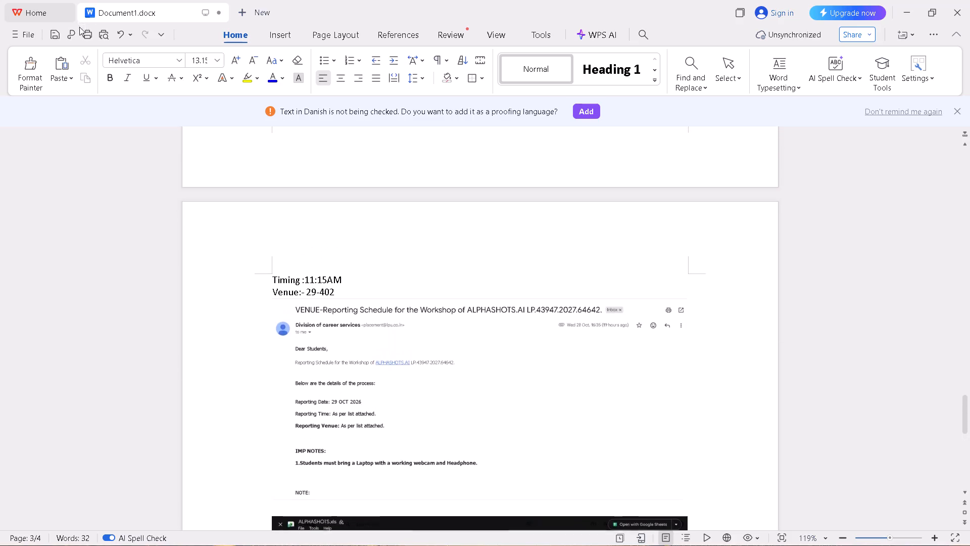
scroll(237, 222, up, 1)
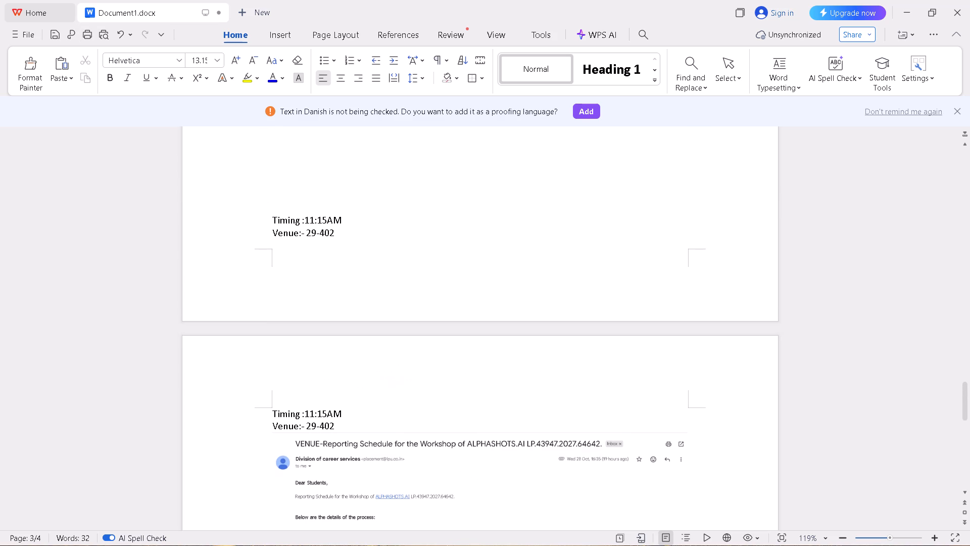
drag(343, 232, 271, 221)
key(BackSpace)
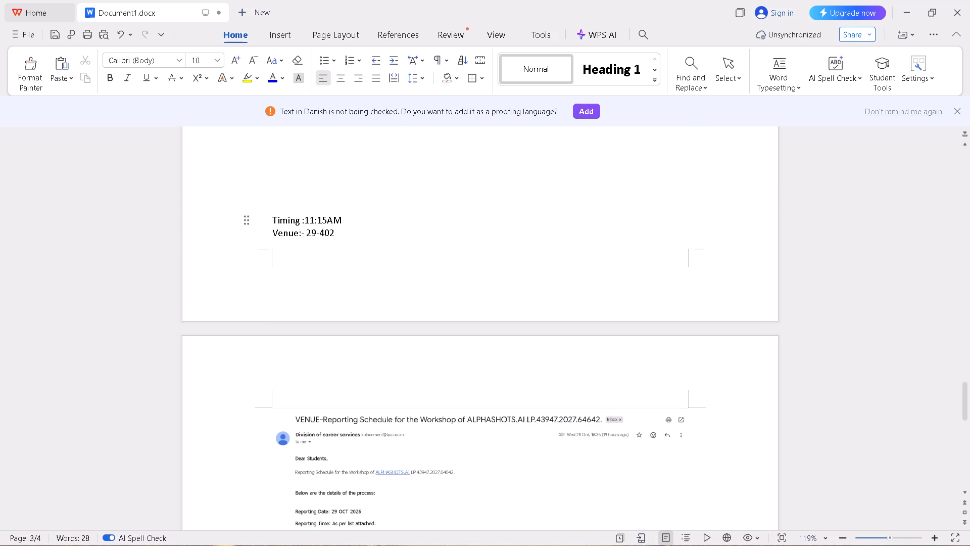
Push the remaining Timing and Venue lines to the top of page 4, above the ALPHASHOTS.AI email image, with blank lines.
key(Return)
key(Return)
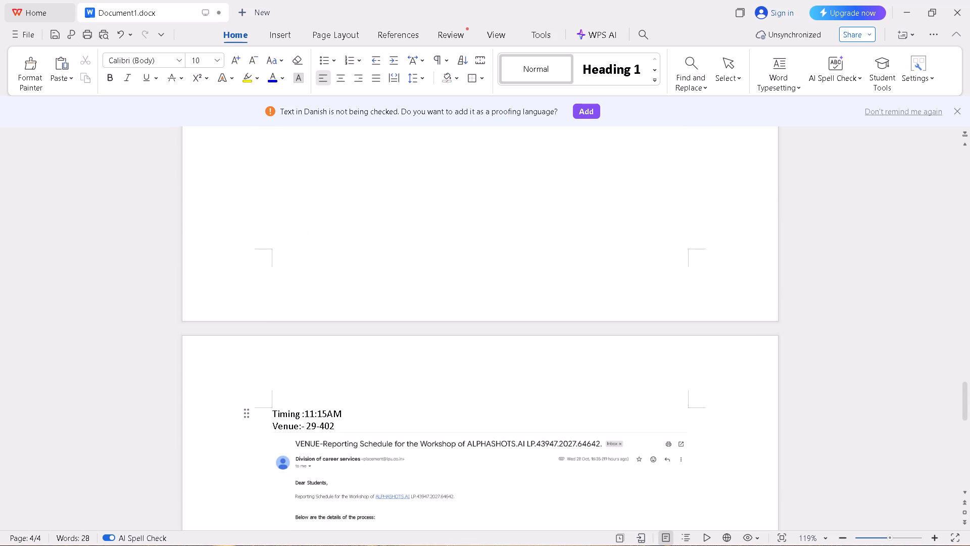
Add the heading "ALPHASHOTS.AI" on its own line above the Timing line on page 4.
scroll(455, 389, up, 1)
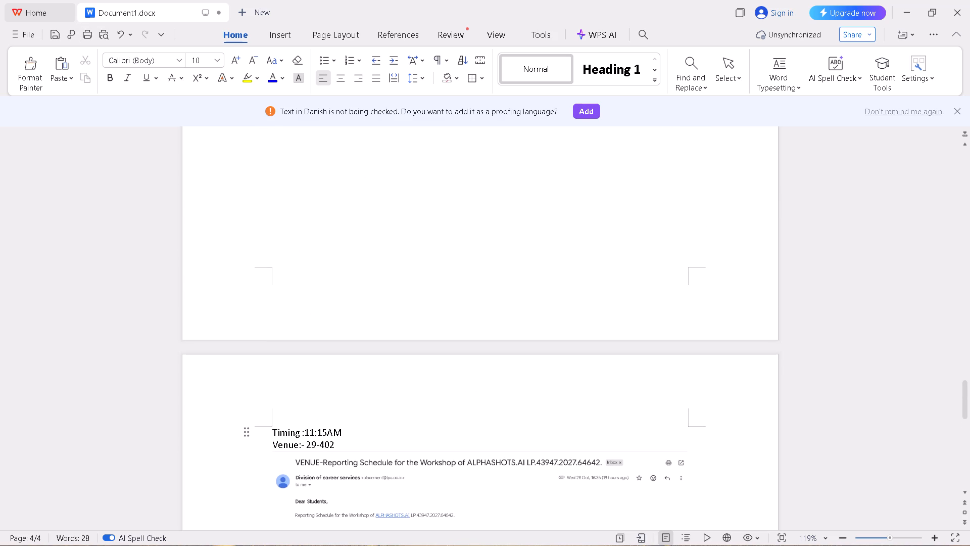
text(Alp)
key(BackSpace)
text(PHA)
key(BackSpace)
key(BackSpace)
key(BackSpace)
key(BackSpace)
text(LPHASHO)
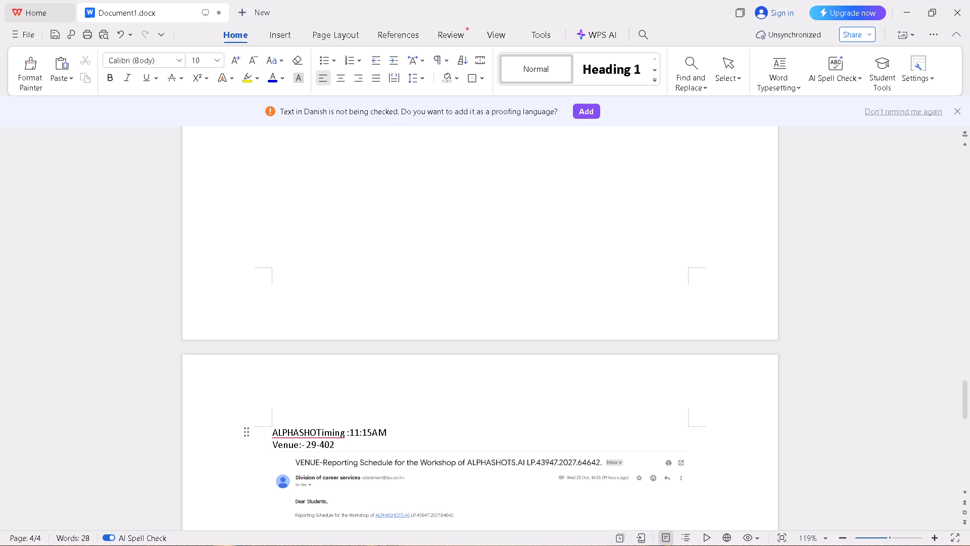
text(TS)
text(.AI)
key(space)
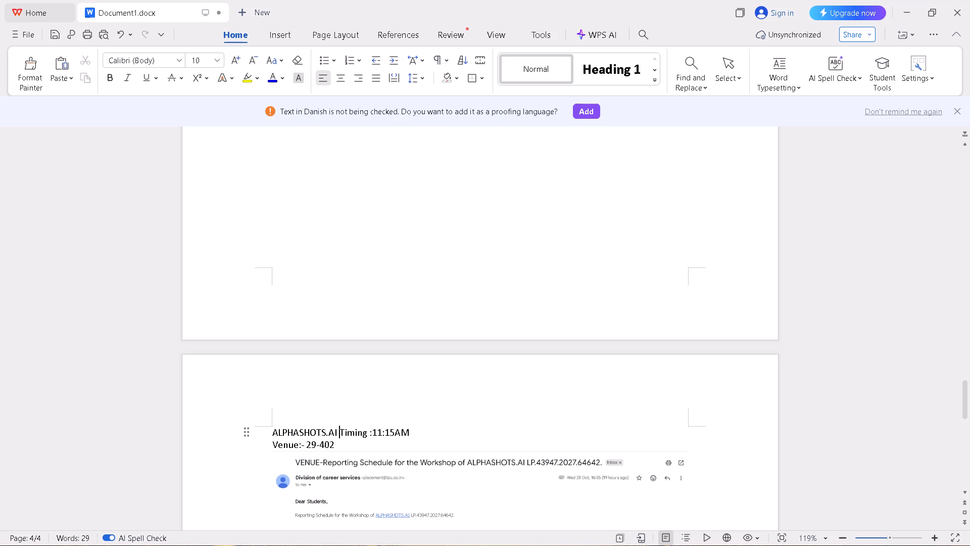
key(Return)
Print all pages of the document, one copy, with Microsoft Print to PDF.
scroll(455, 389, up, 13)
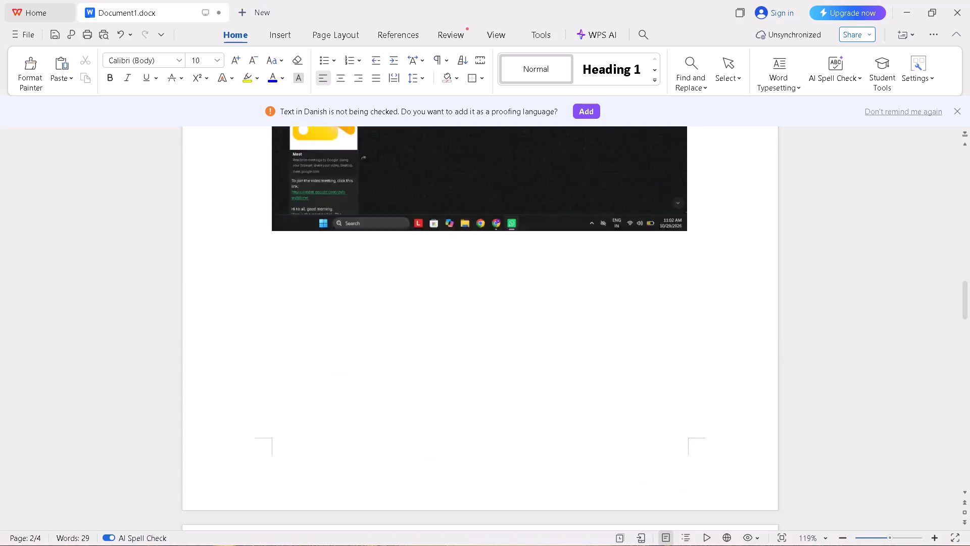
scroll(455, 389, up, 8)
scroll(455, 389, down, 4)
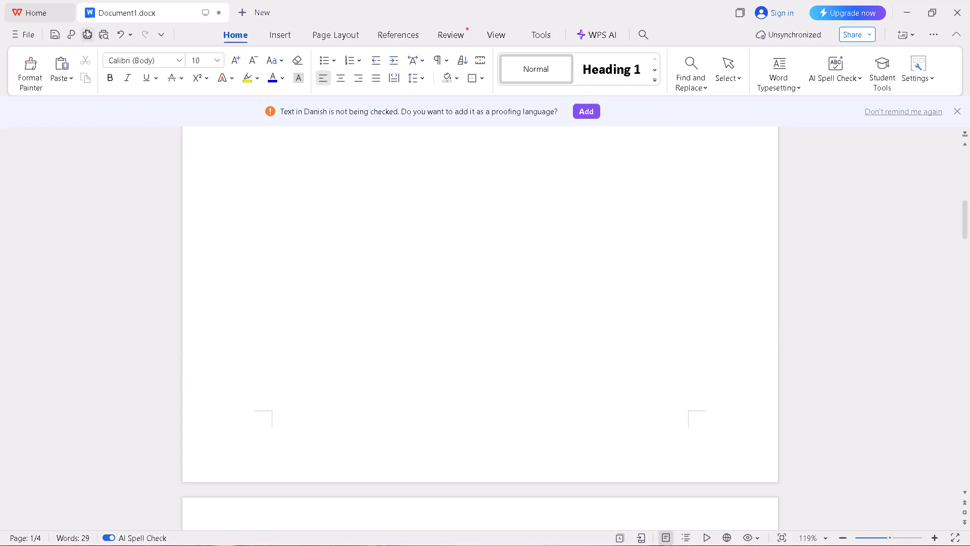
click(86, 29)
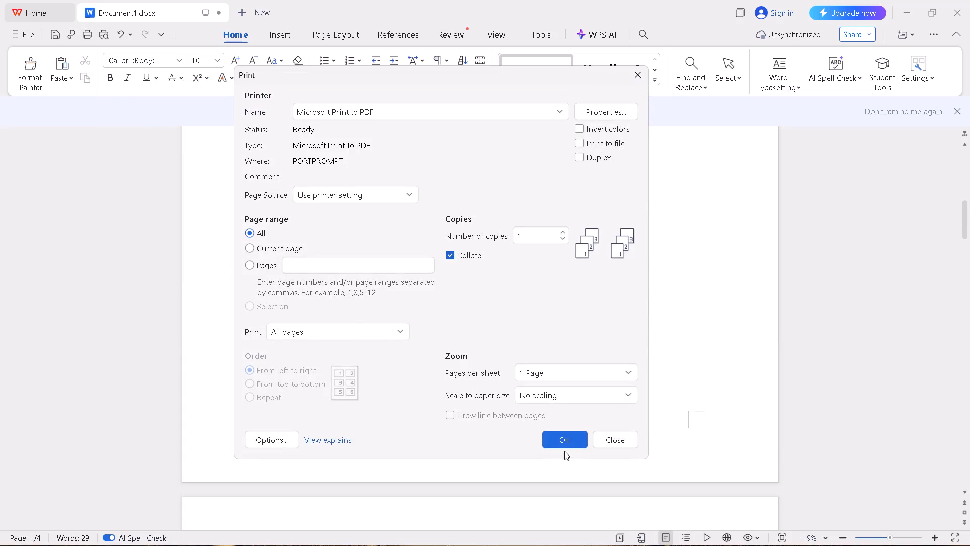
click(554, 431)
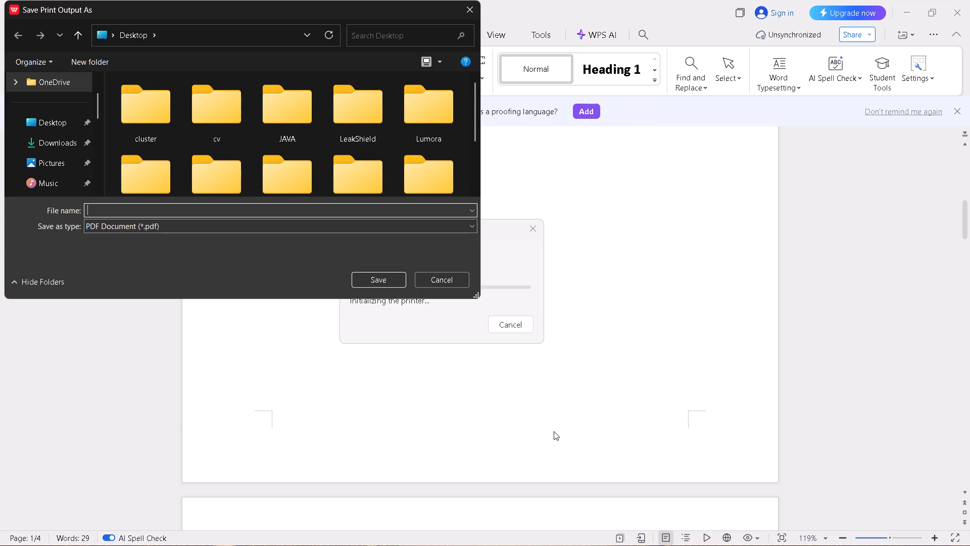
Save the PDF output to the Desktop under the file name "DRIVE CLASH".
click(33, 127)
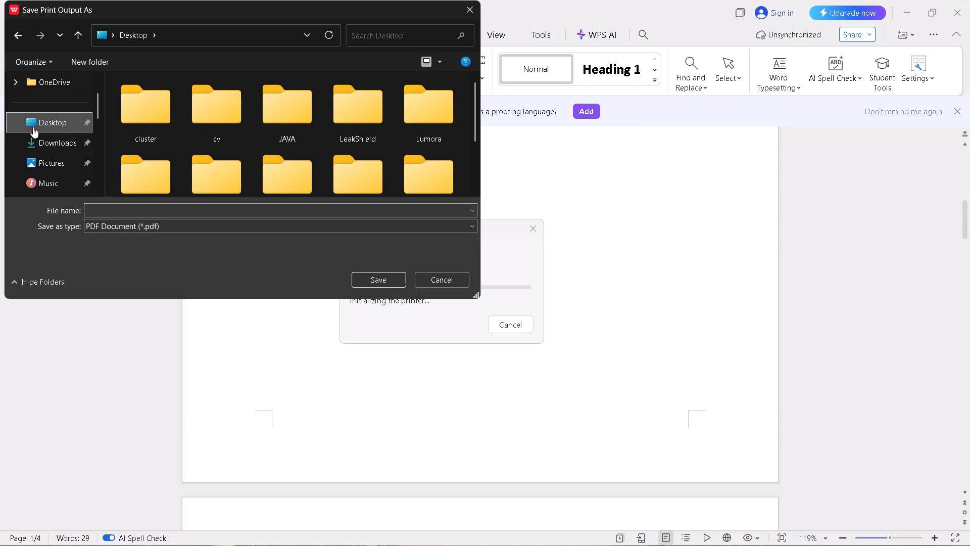
drag(158, 202, 161, 211)
click(161, 211)
key(shift+d)
key(BackSpace)
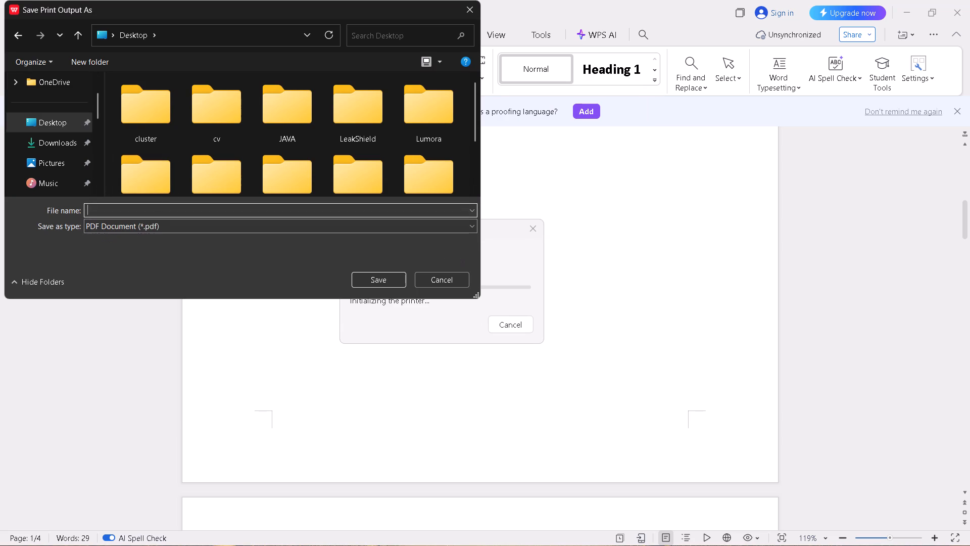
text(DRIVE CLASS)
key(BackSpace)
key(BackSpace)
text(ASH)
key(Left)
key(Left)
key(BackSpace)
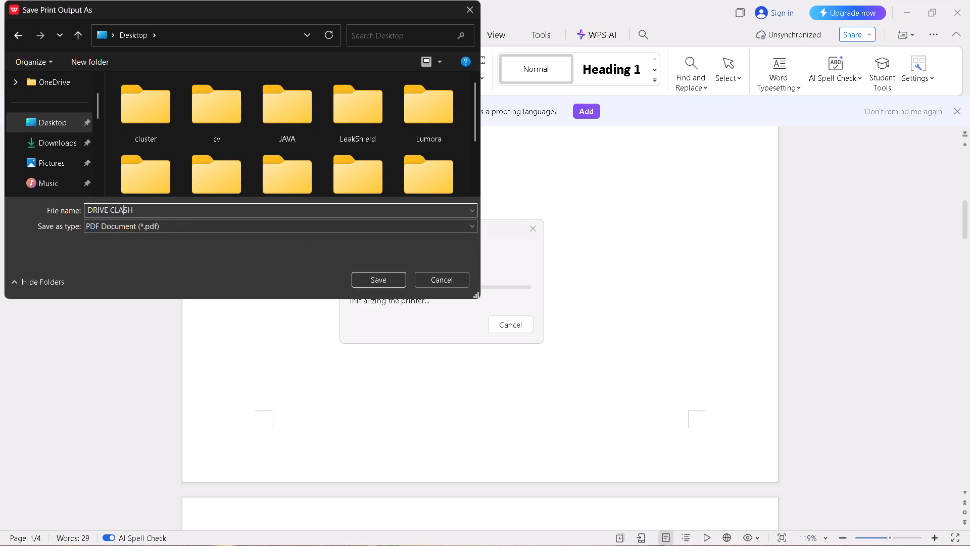
Save the print output to the Desktop as the PDF document "DRIVE CLASH".
click(378, 277)
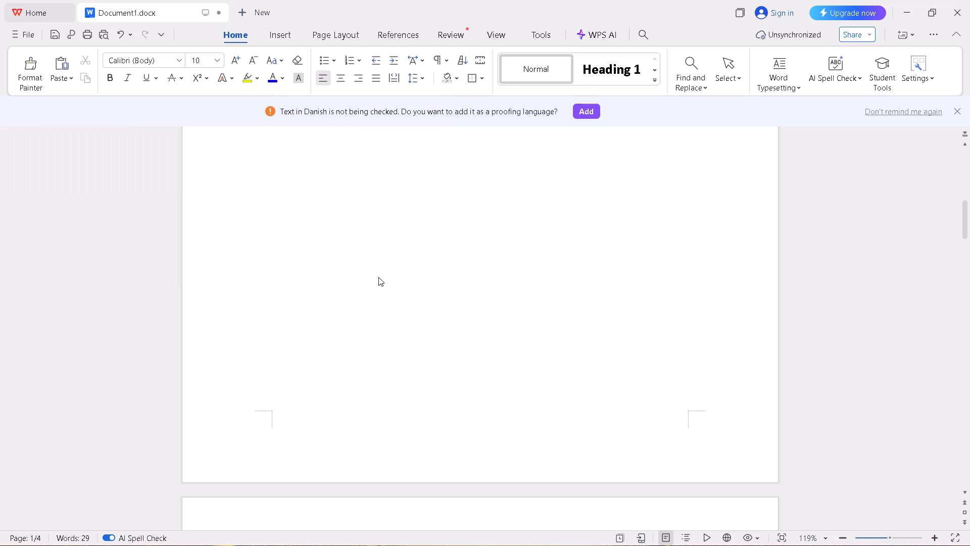
Close the document window.
click(969, 0)
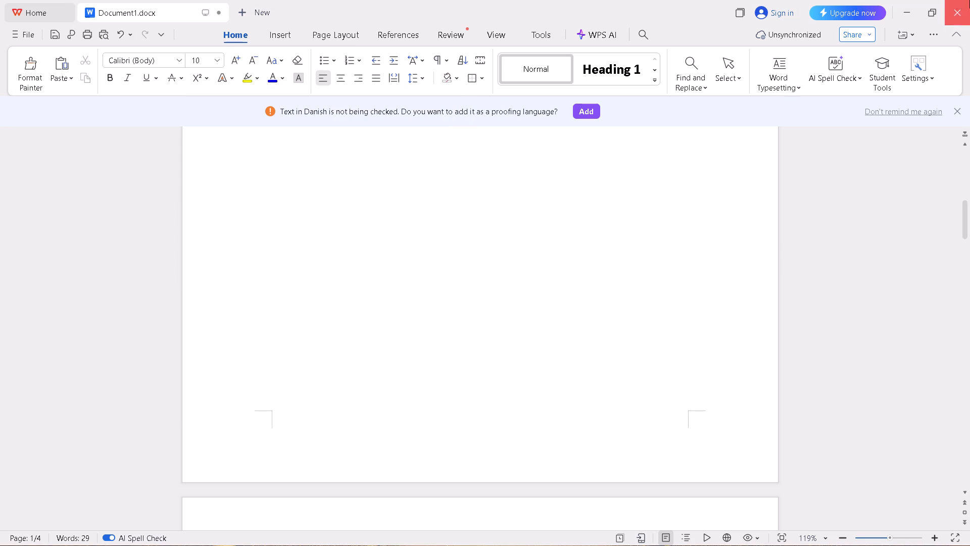
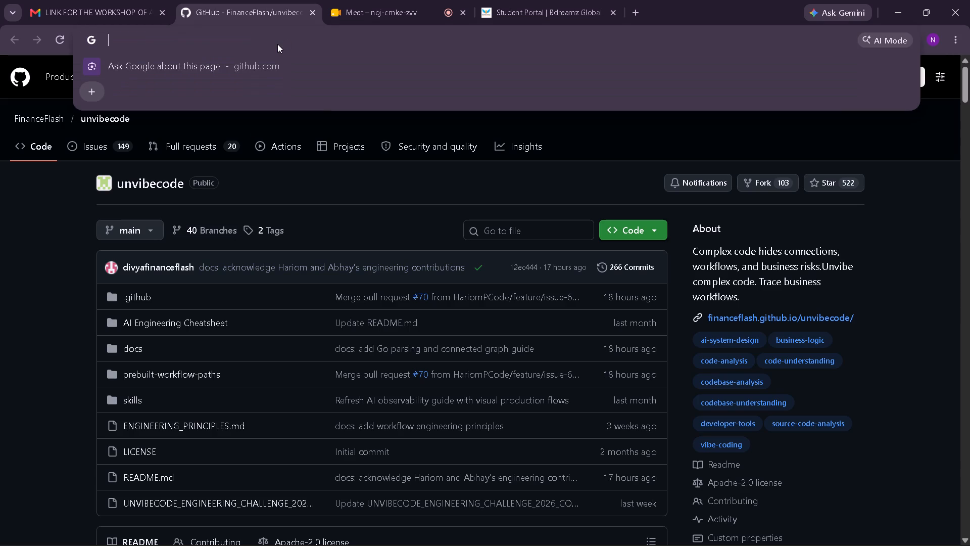
Copy the address of the FinanceFlash/unvibecode GitHub repository and open it in a new tab of the browser window holding the placement request form.
key(ctrl+c)
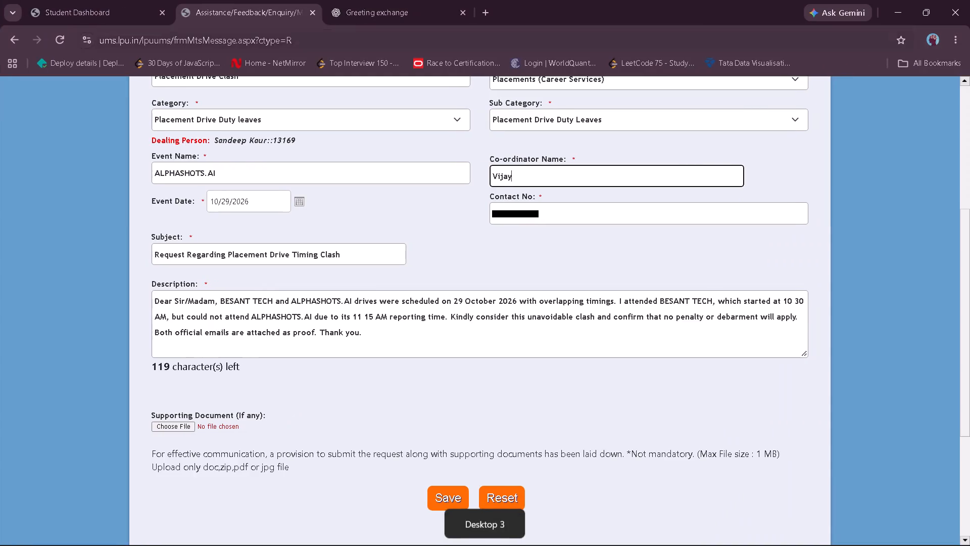
key(ctrl+t)
key(ctrl+v)
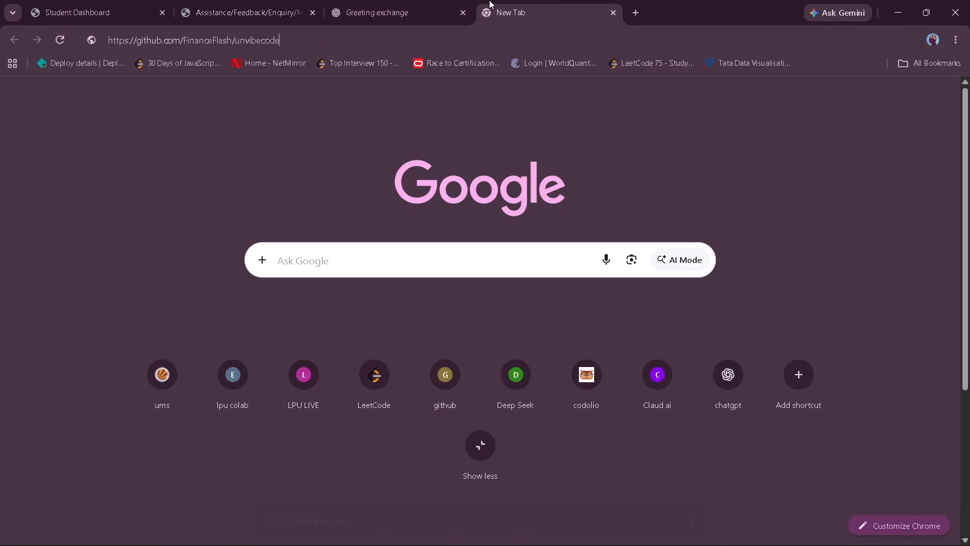
key(Return)
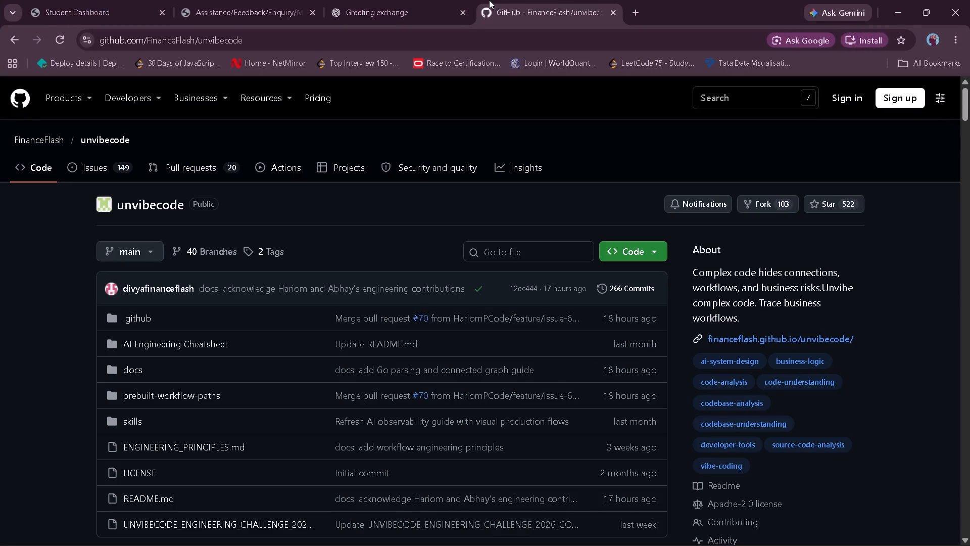
scroll(484, 188, down, 1)
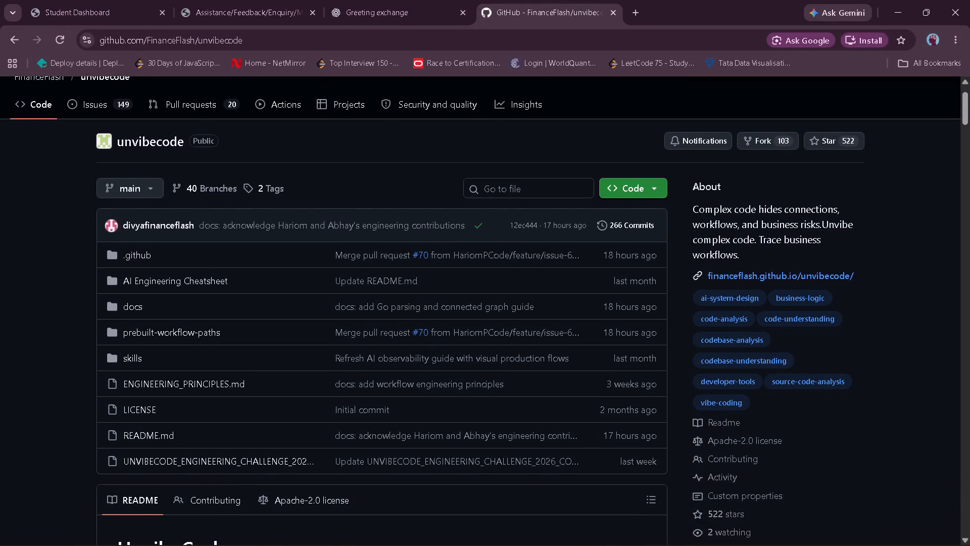